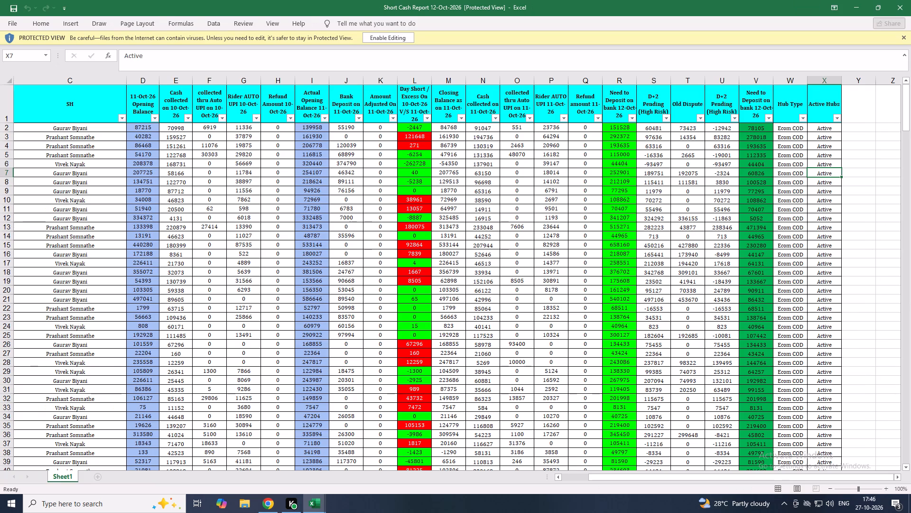
Enable editing in the Short Cash Report 12-Oct-2026 workbook.
left_click(388, 38)
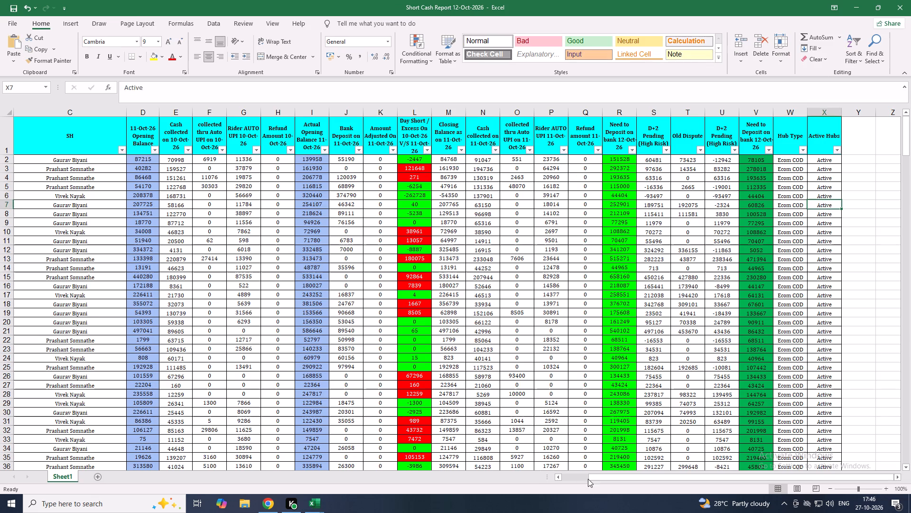
Select the whole NGP_Nandanvan hub row and examine its cash and deposit figures through the Active Hubs column.
left_click_drag(597, 478, 552, 486)
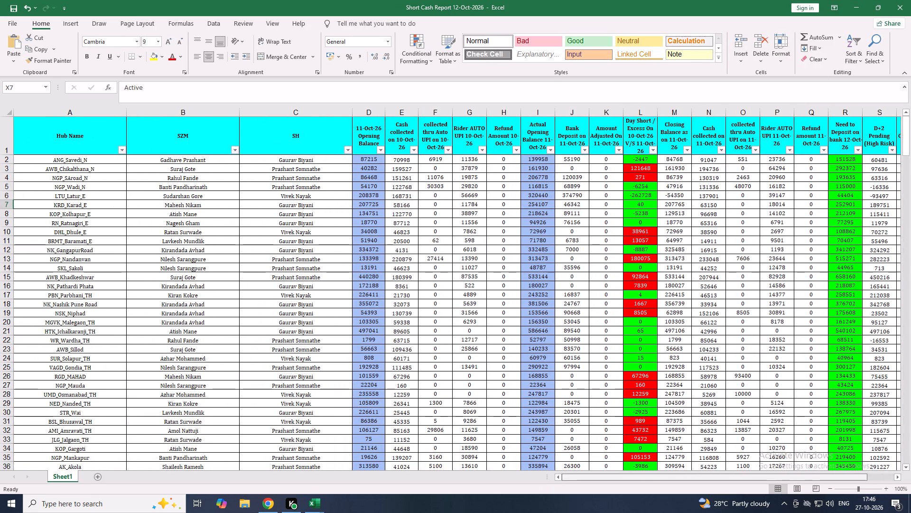
left_click(5, 258)
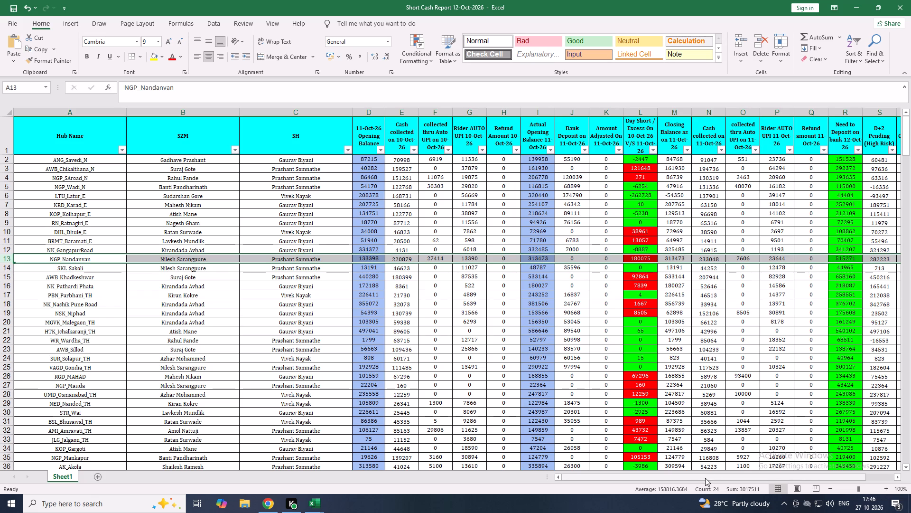
left_click_drag(704, 479, 748, 467)
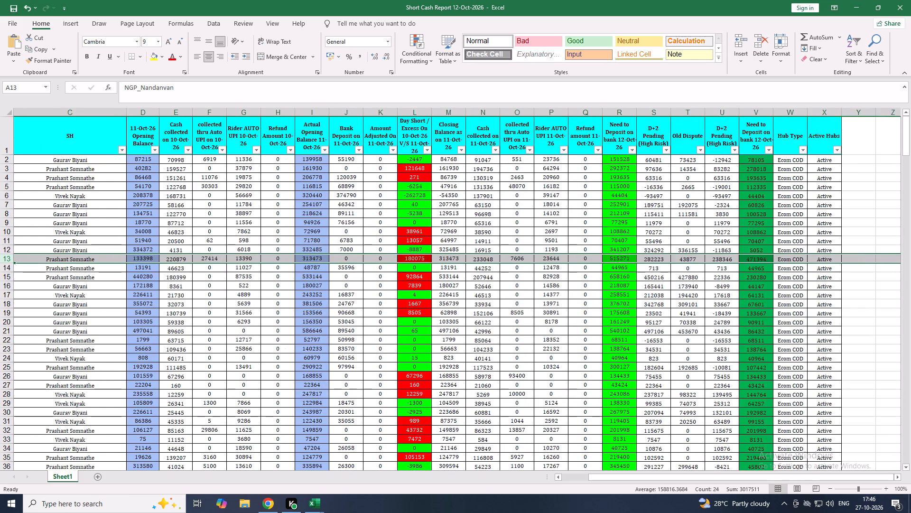
Switch to the rider_runsheet_fwd_shipments_885129 workbook and start closing it.
key("alt+Tab")
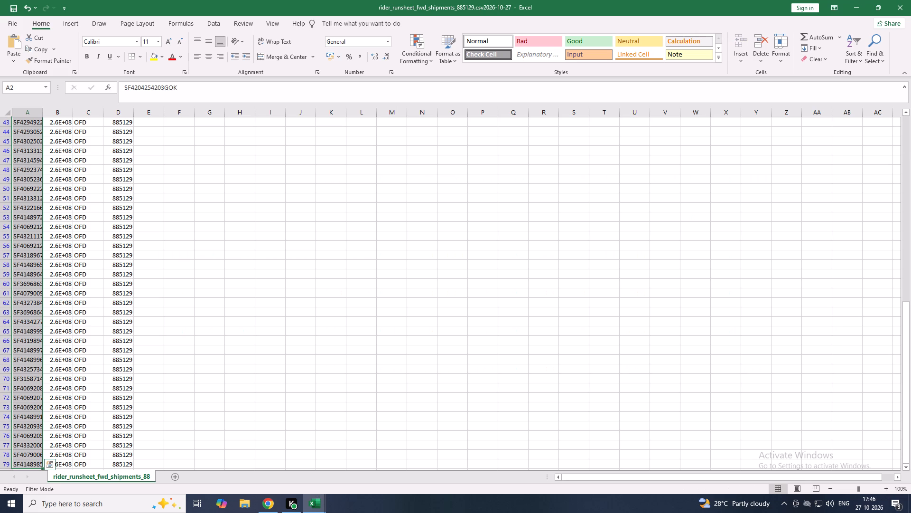
left_click(895, 9)
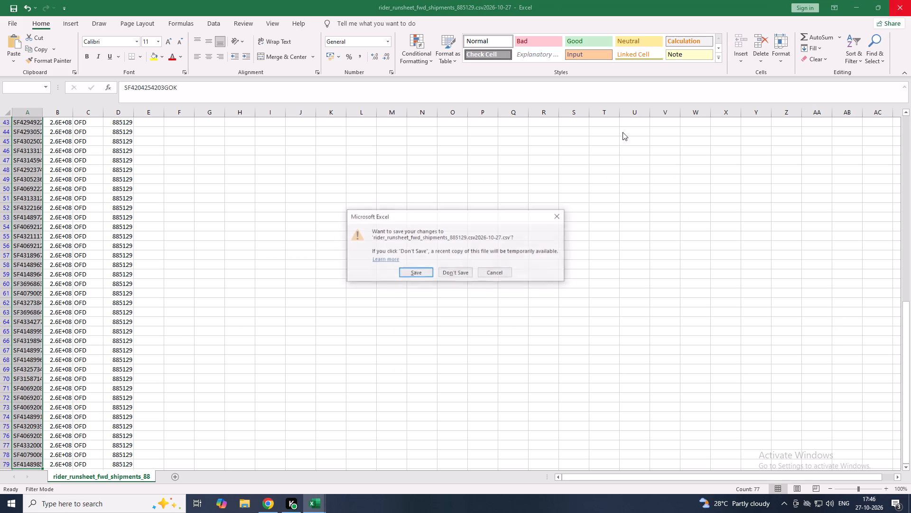
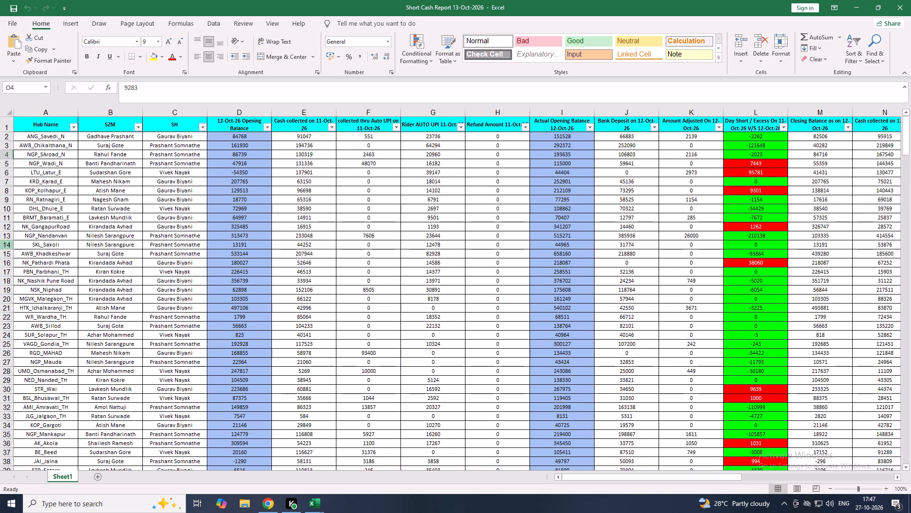
Select the whole NGP_Nandanvan hub row in the Short Cash Report 13-Oct-2026 workbook and examine its cash and deposit figures.
left_click(2, 237)
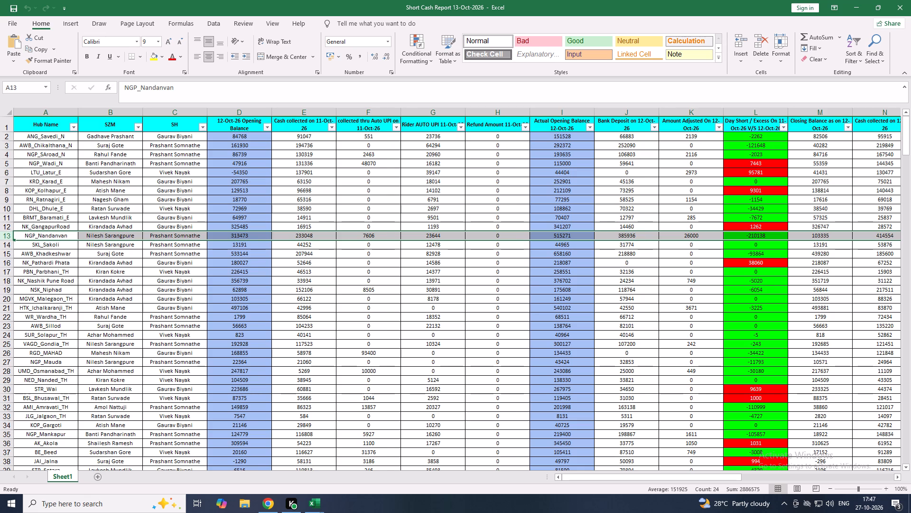
left_click_drag(598, 478, 604, 477)
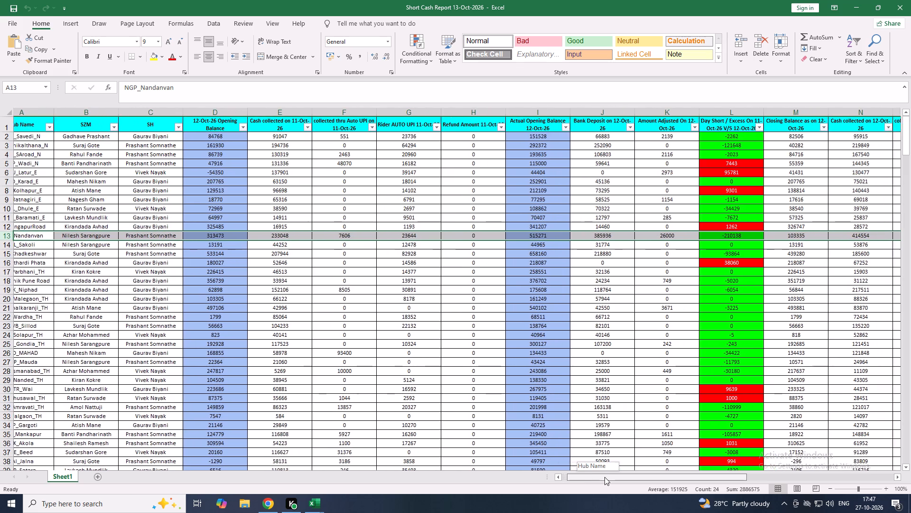
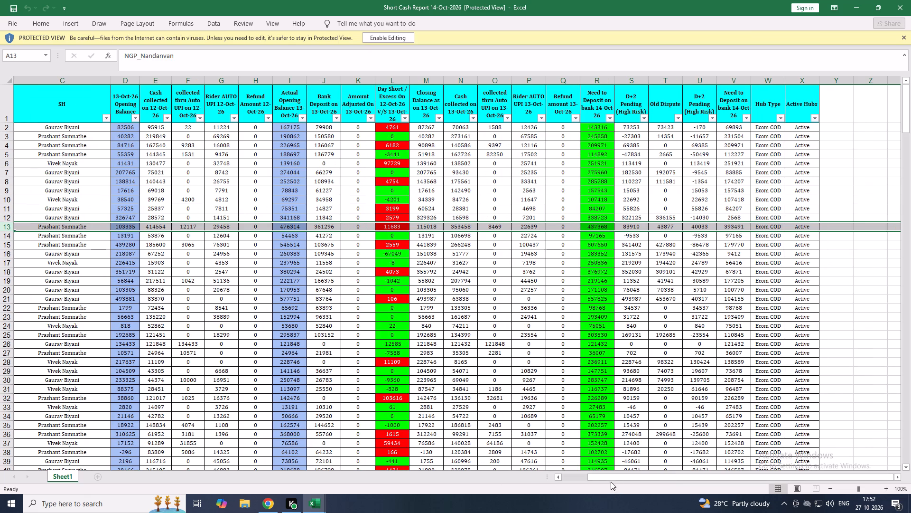
Copy the NGP_Nandanvan hub's Need to Deposit on bank 14-Oct-26 figure from column V into cell E10 of the Book2 workbook.
left_click_drag(612, 477, 555, 483)
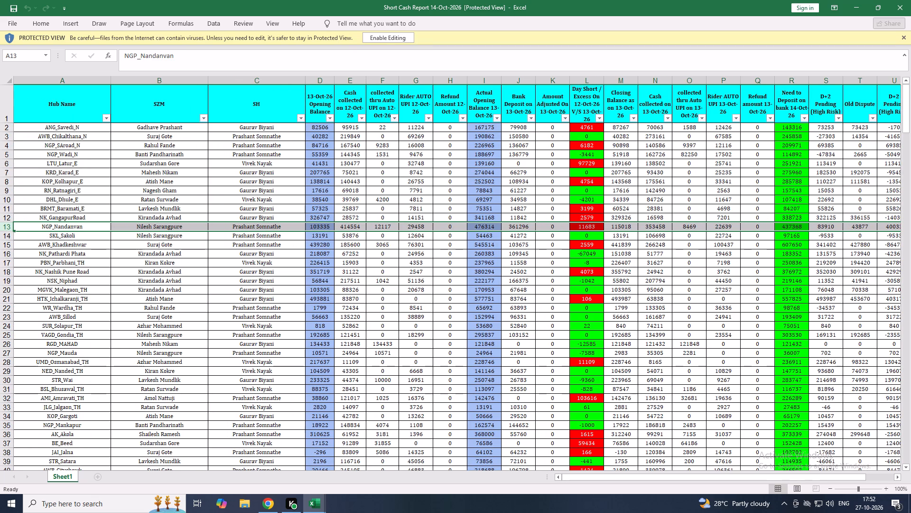
left_click_drag(643, 479, 663, 476)
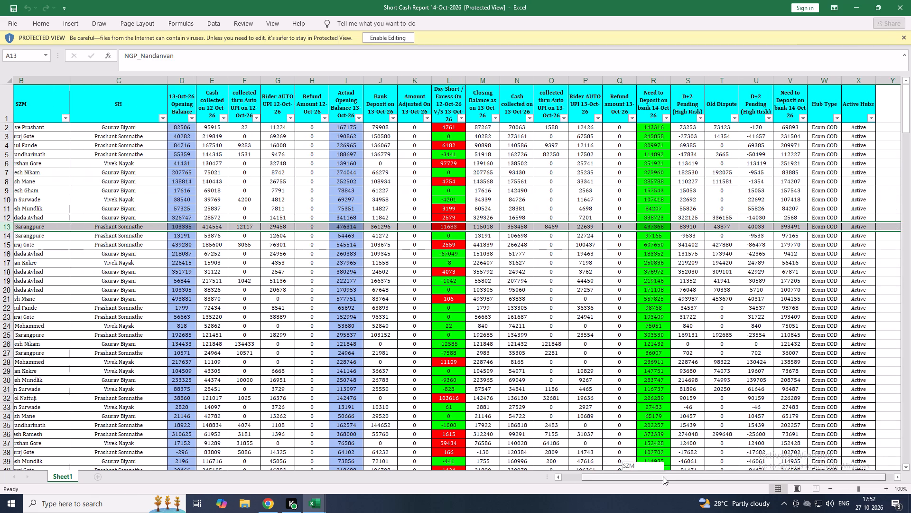
left_click_drag(663, 476, 673, 474)
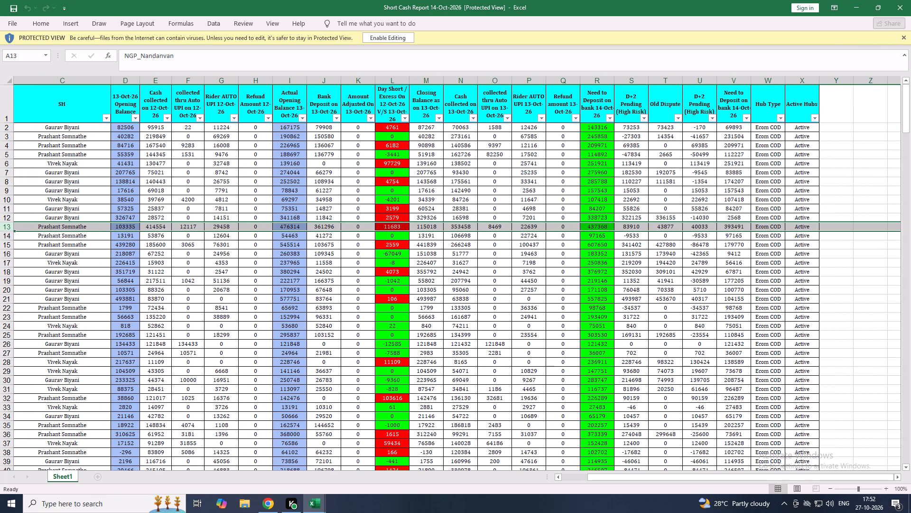
left_click(740, 229)
key("ctrl+c")
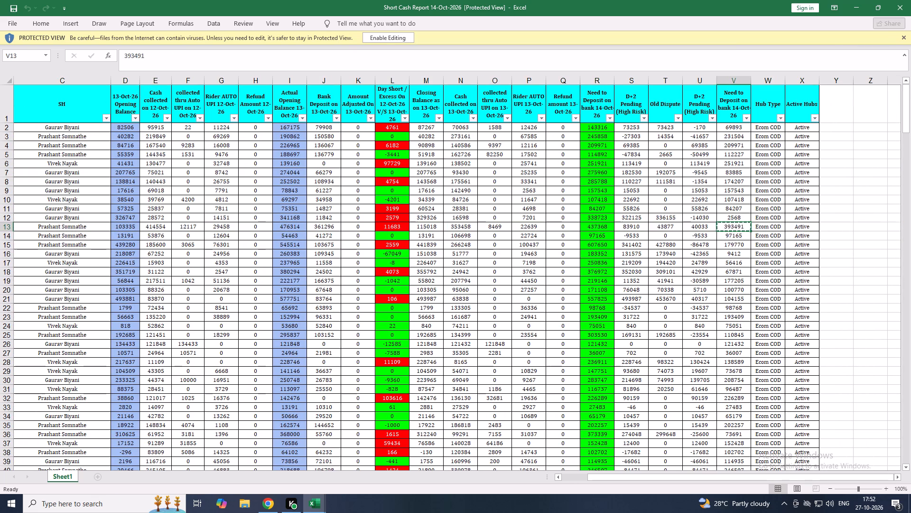
key("alt+Tab")
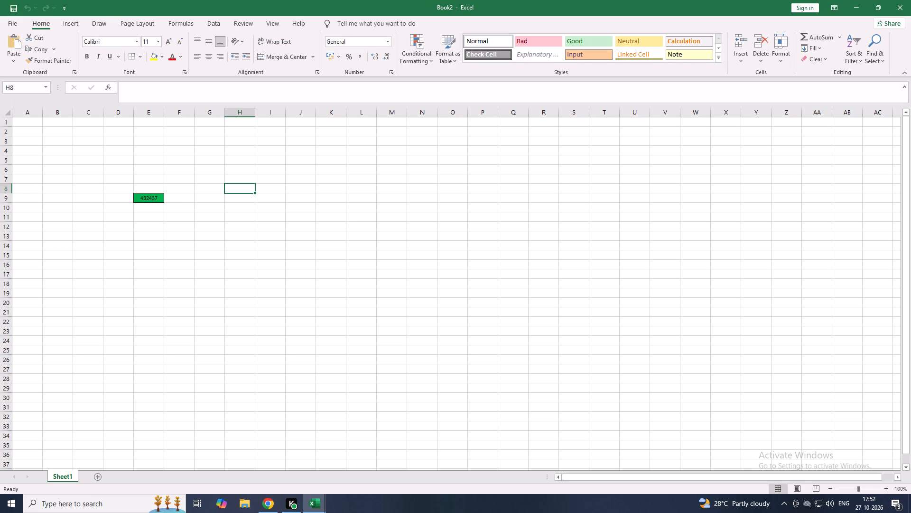
left_click(147, 208)
key("ctrl+v")
left_click(220, 199)
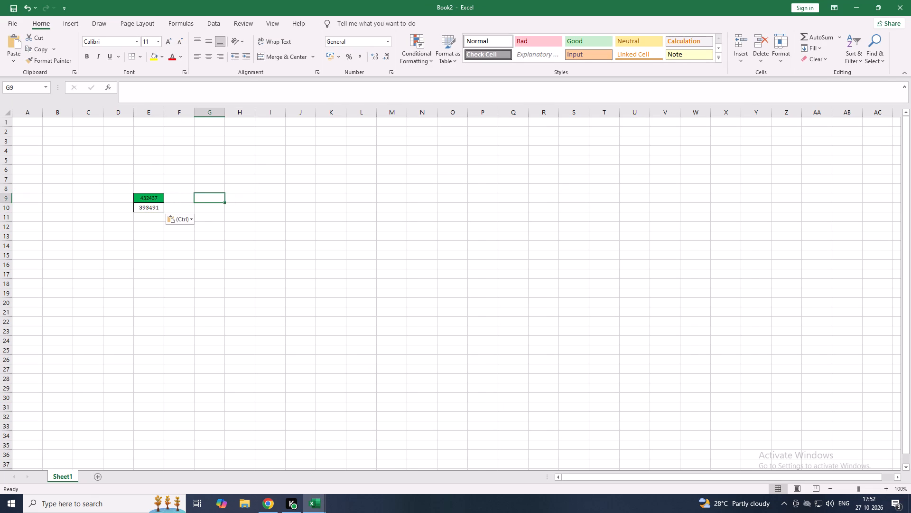
Return to the Short Cash Report 14-Oct-2026 workbook.
key("alt+Tab")
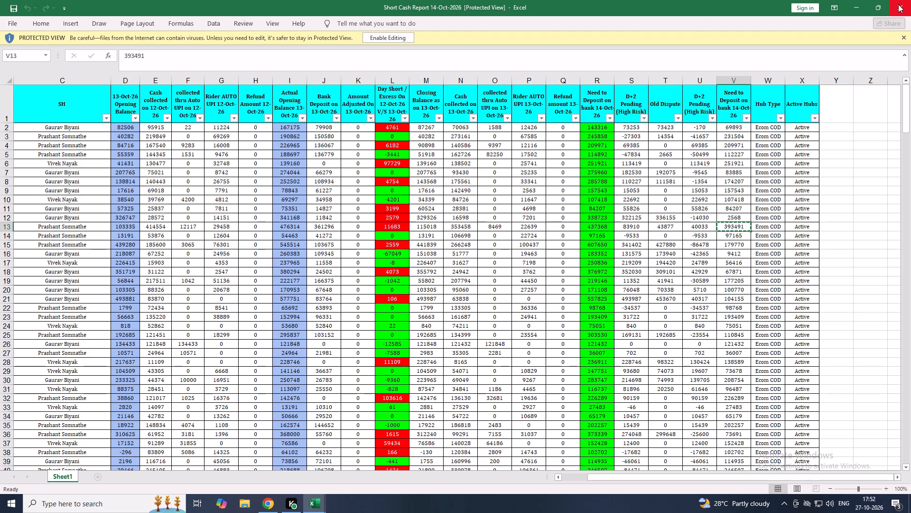
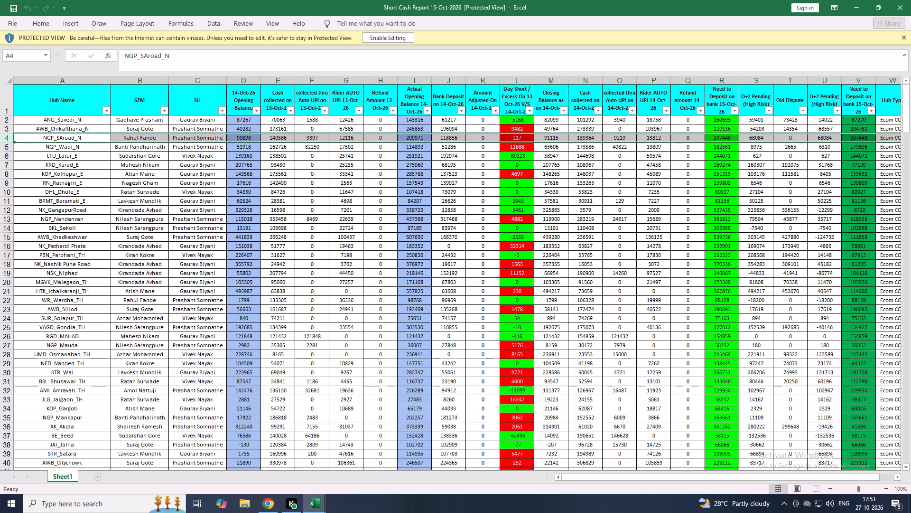
Enable editing for the Short Cash Report 15-Oct-2026 workbook, abandoning the search for "nan".
left_click(55, 261)
key("ctrl+f")
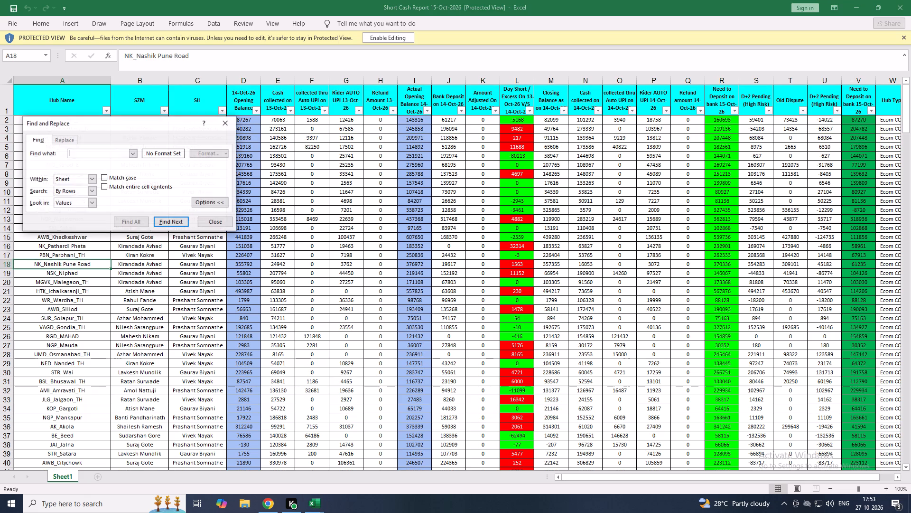
type("nan")
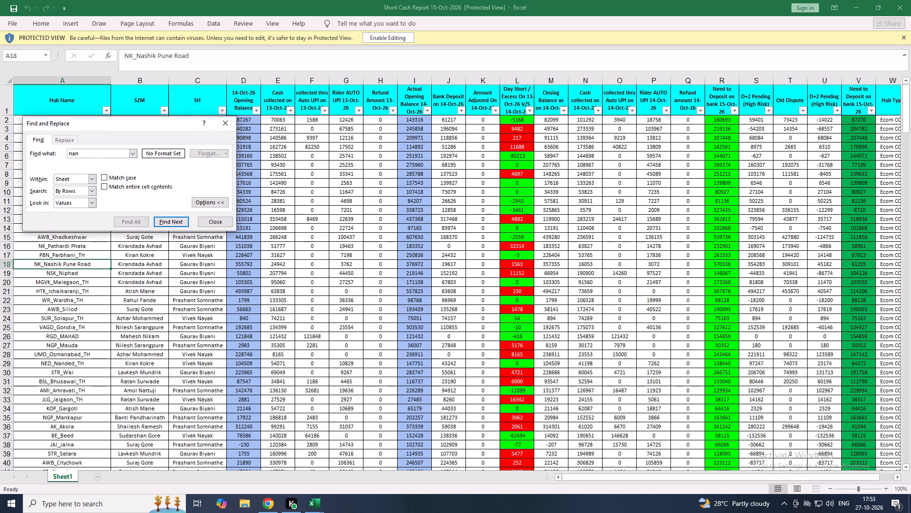
left_click(386, 36)
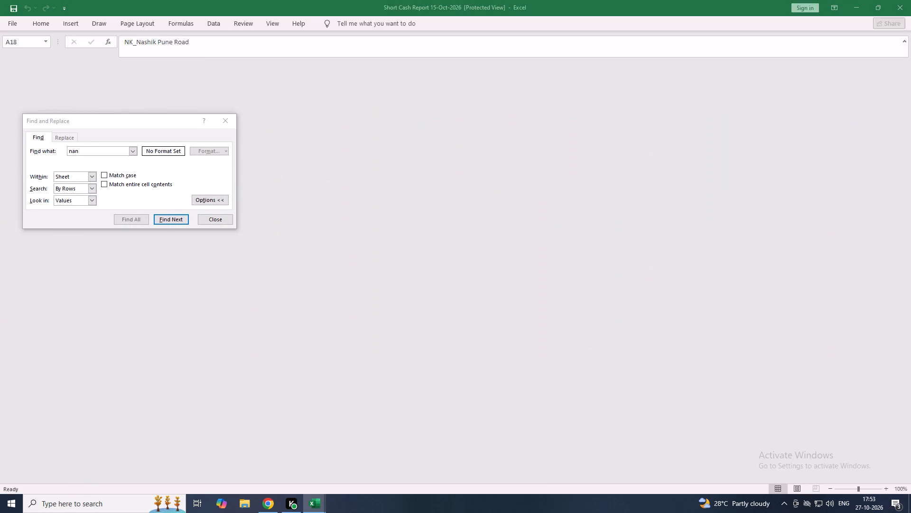
left_click(223, 123)
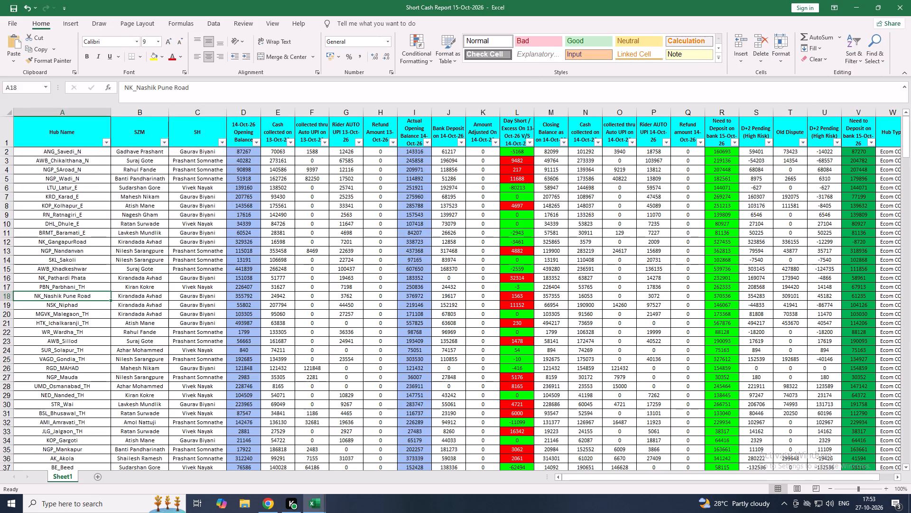
Copy the NGP_Nandanvan hub's Need to Deposit on bank 15-Oct-26 figure from column V into cell E11 of the Book2 workbook.
left_click(6, 252)
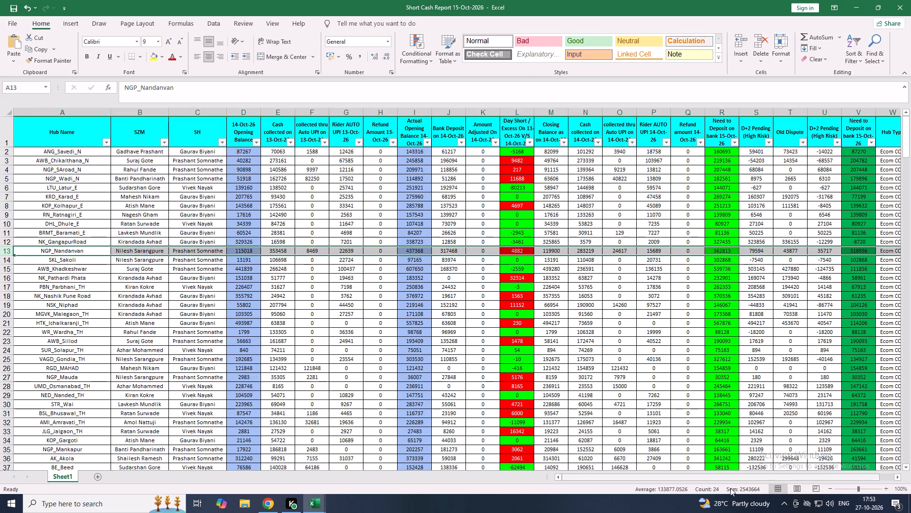
left_click_drag(701, 478, 725, 475)
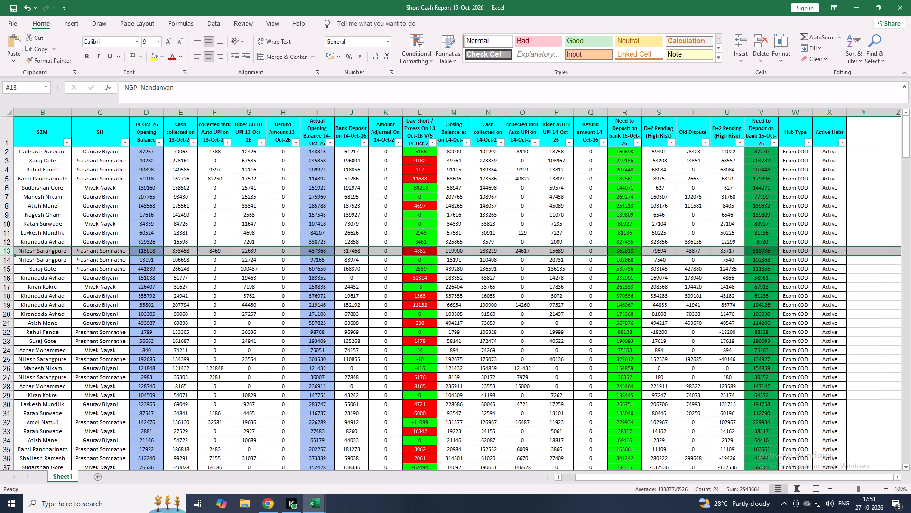
left_click(763, 252)
key("ctrl+c")
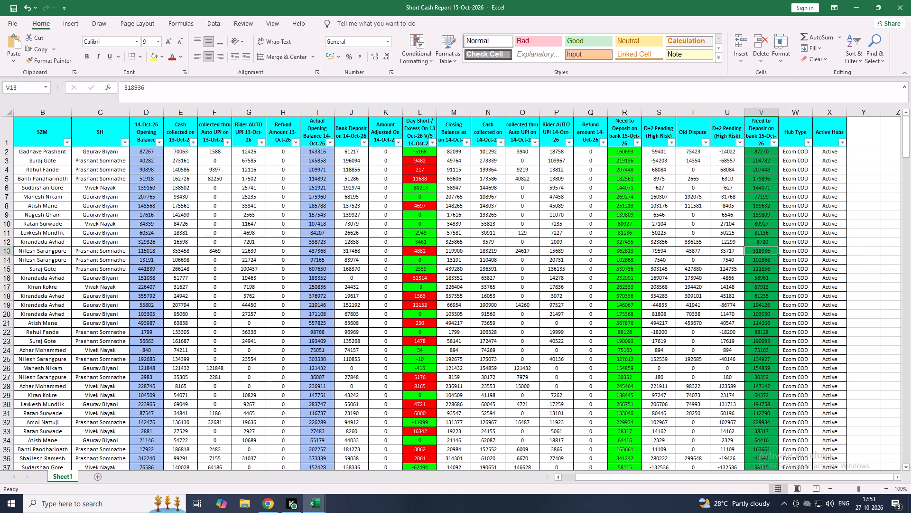
key("alt+Tab")
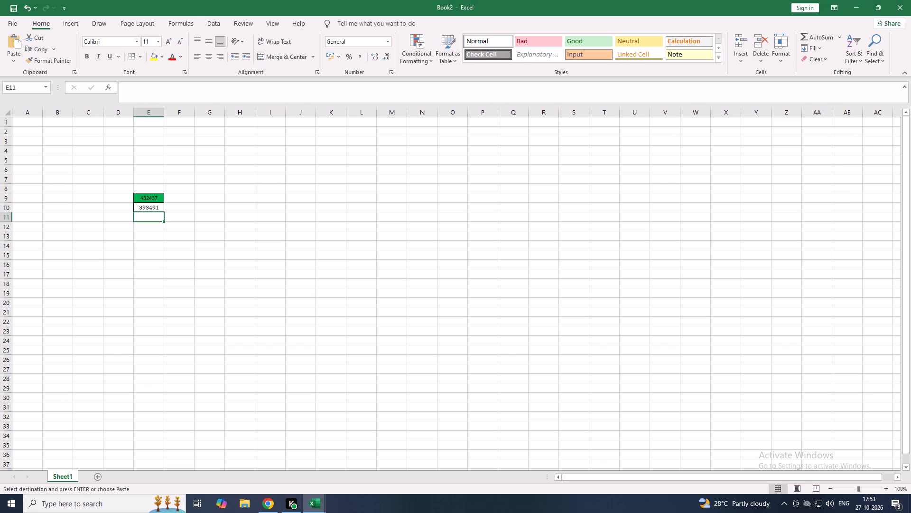
key("ctrl+v")
Select cell E12 in the Book2 workbook and return to the Short Cash Report 15-Oct-2026 workbook.
key("alt+Tab")
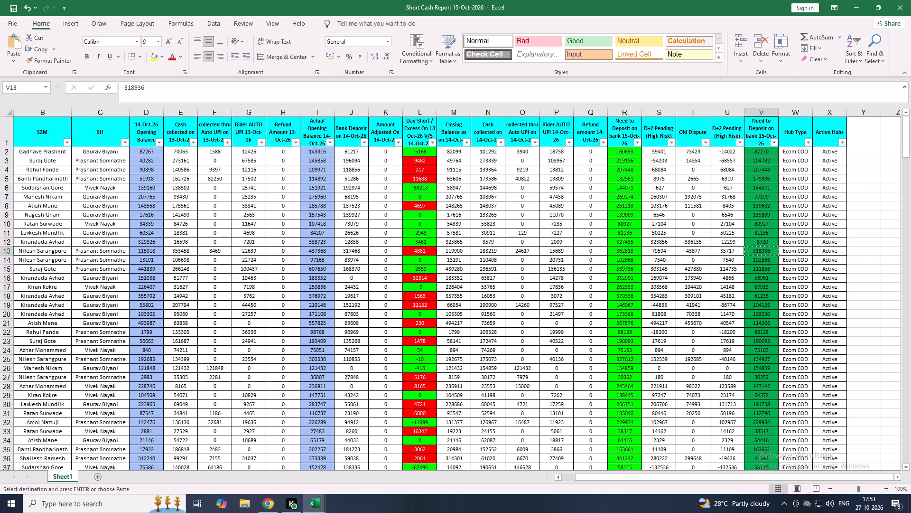
key("alt+Tab")
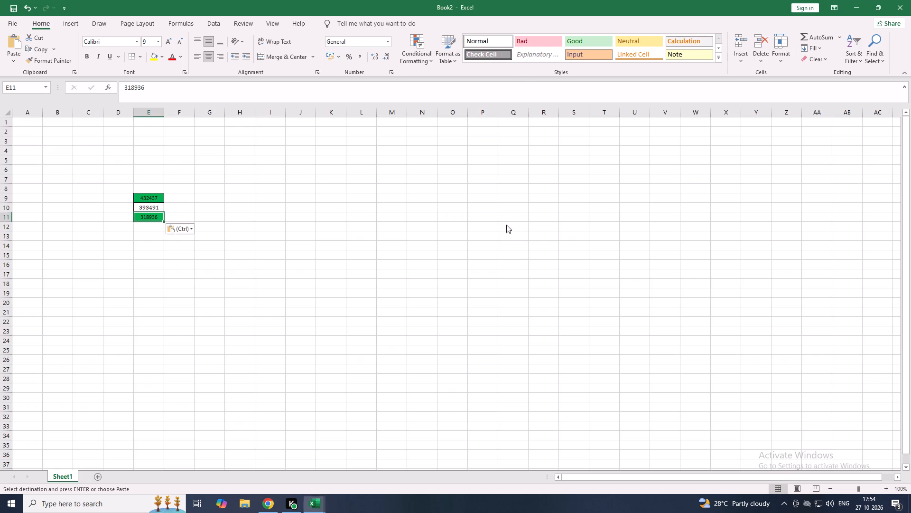
left_click(151, 228)
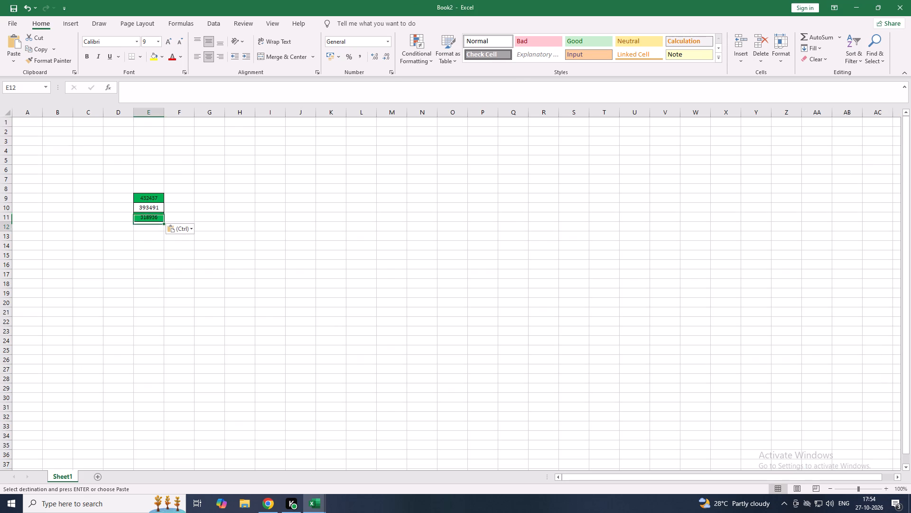
key("alt+Tab")
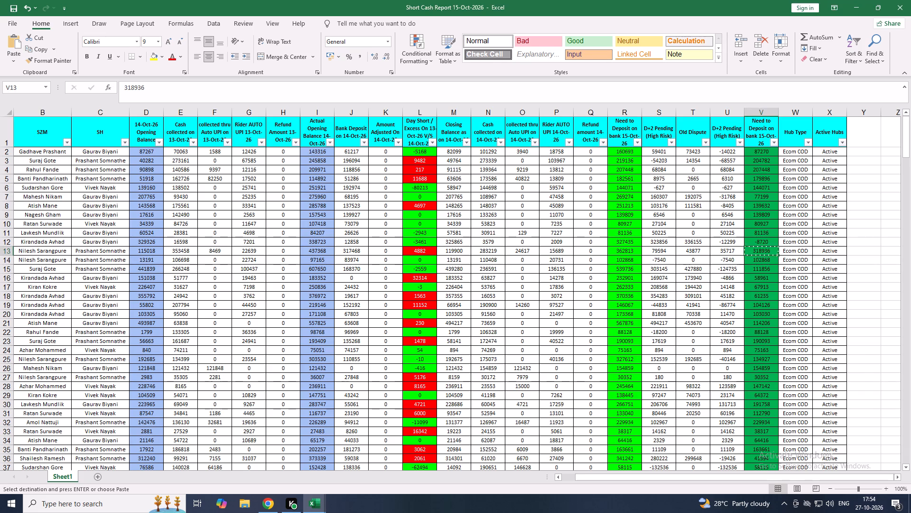
key("alt+Tab")
key("alt+Tab")
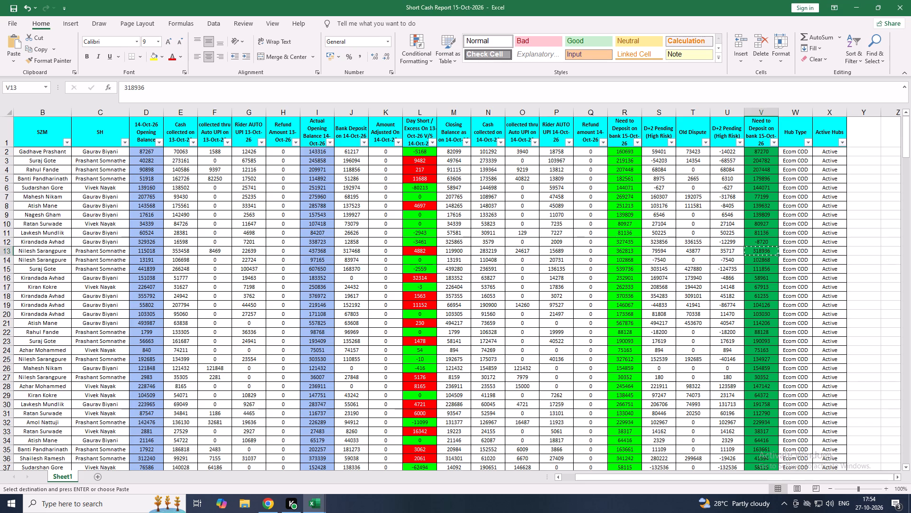
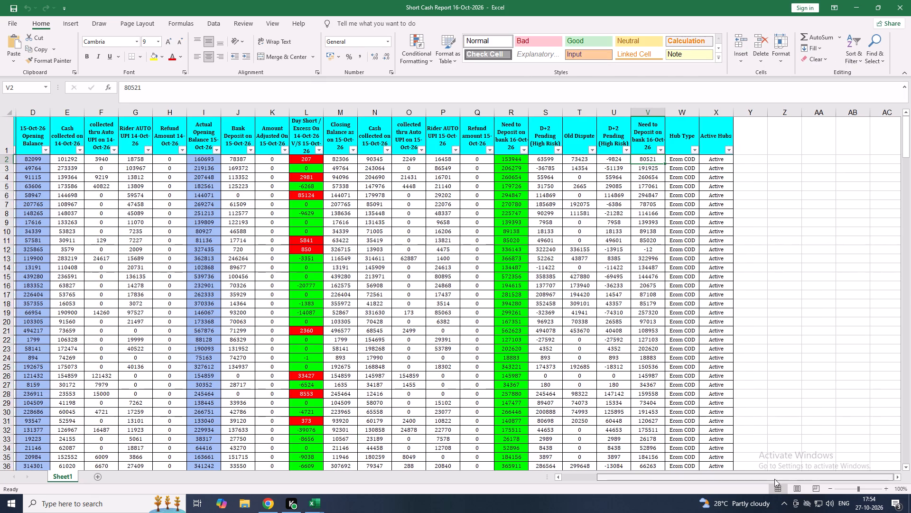
Copy the NGP_Nandanvan hub's Need to Deposit on bank 16-Oct-26 figure from column V into cell E12 of the Book2 workbook.
left_click_drag(774, 479, 522, 454)
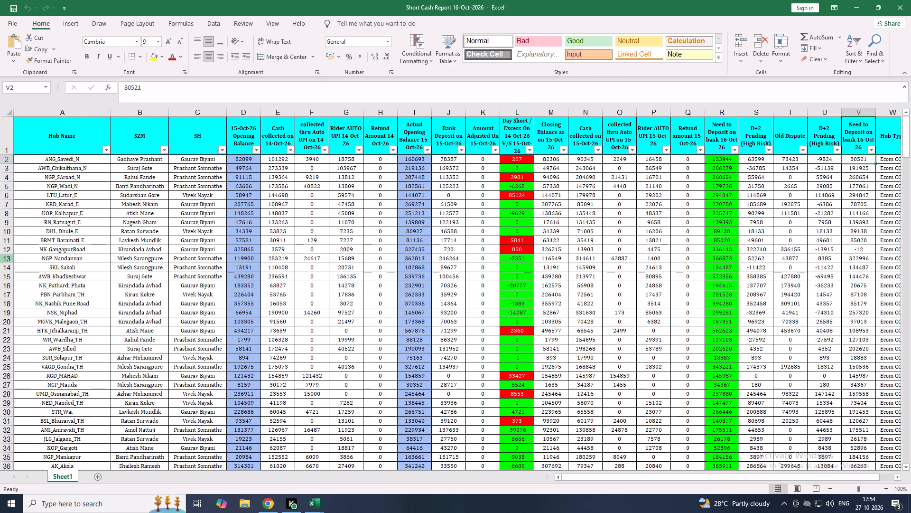
left_click(2, 260)
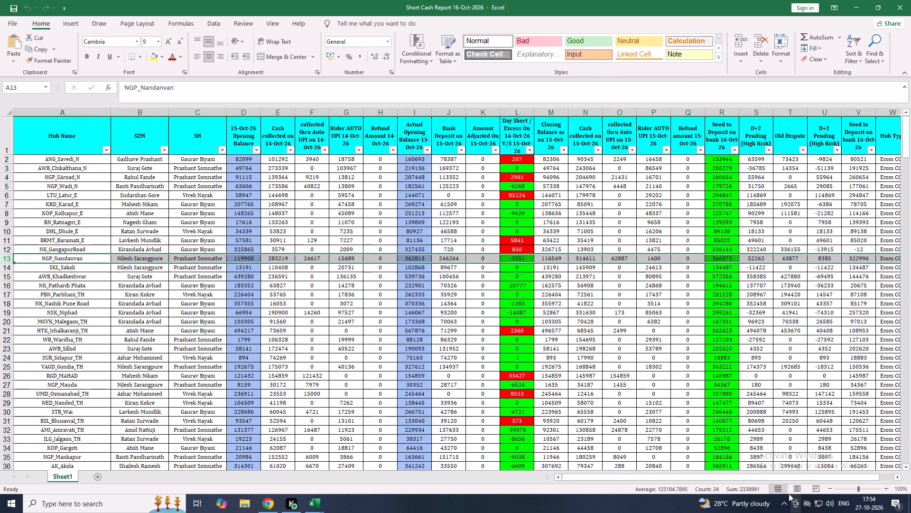
left_click_drag(754, 478, 768, 473)
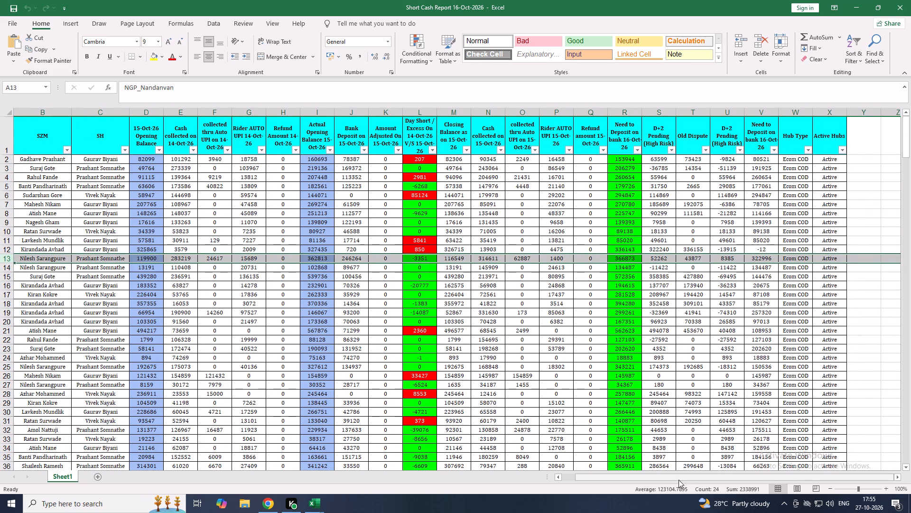
left_click_drag(679, 480, 652, 484)
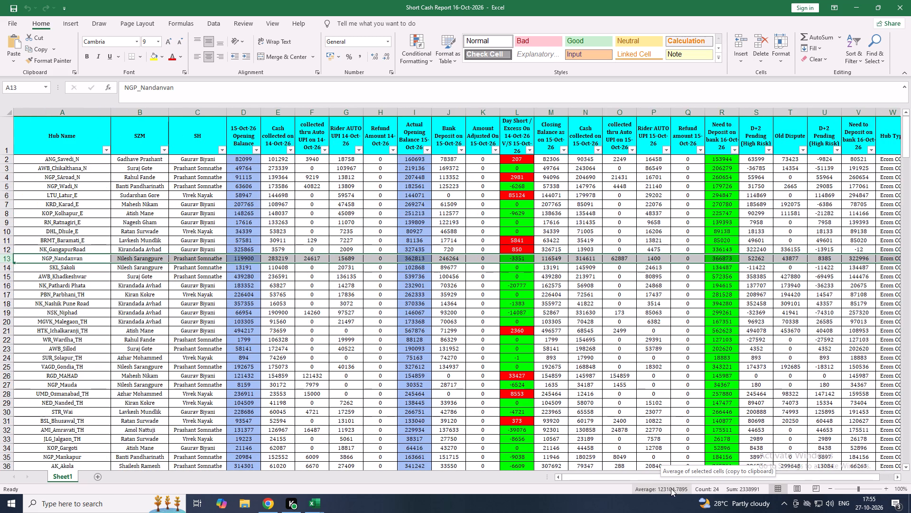
left_click_drag(647, 476, 658, 476)
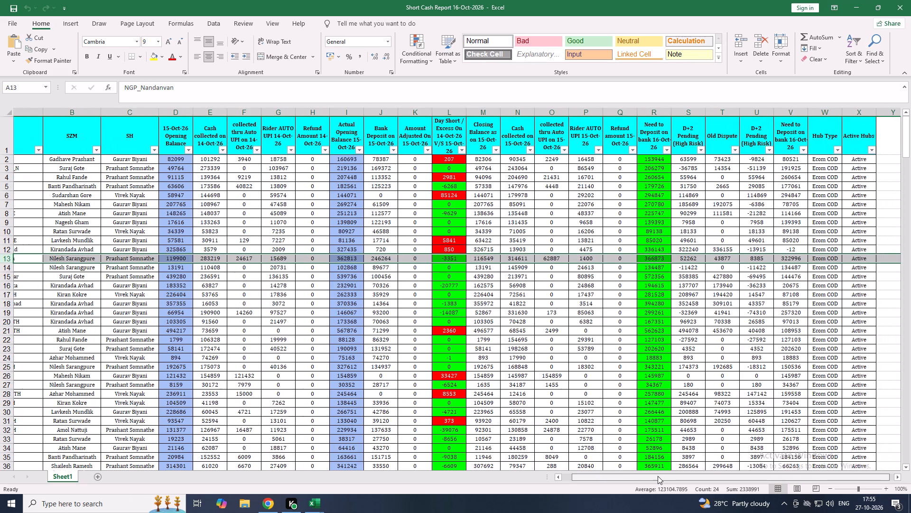
left_click_drag(658, 476, 658, 476)
left_click(762, 259)
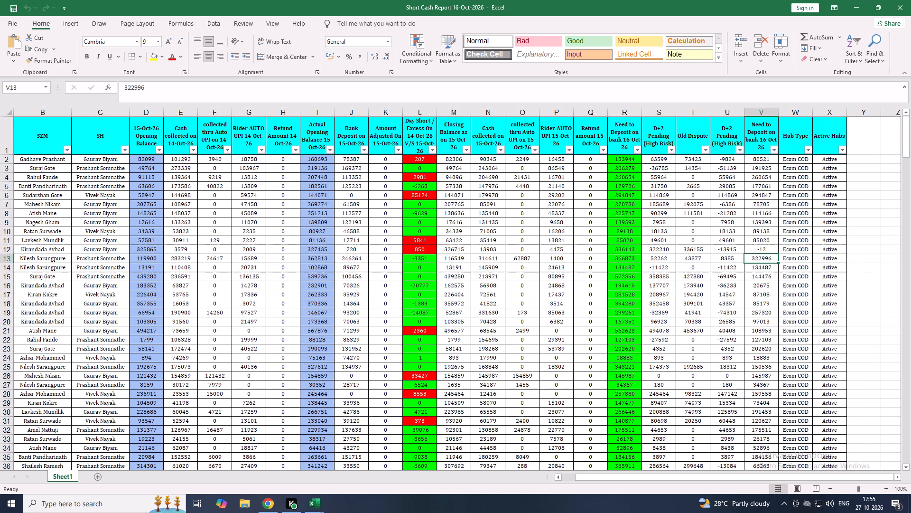
key("ctrl+c")
key("alt+Tab")
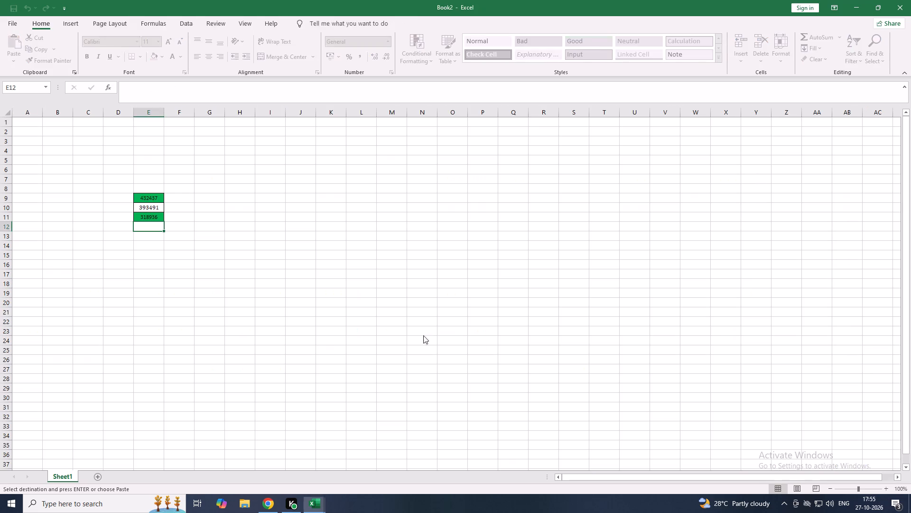
key("ctrl+v")
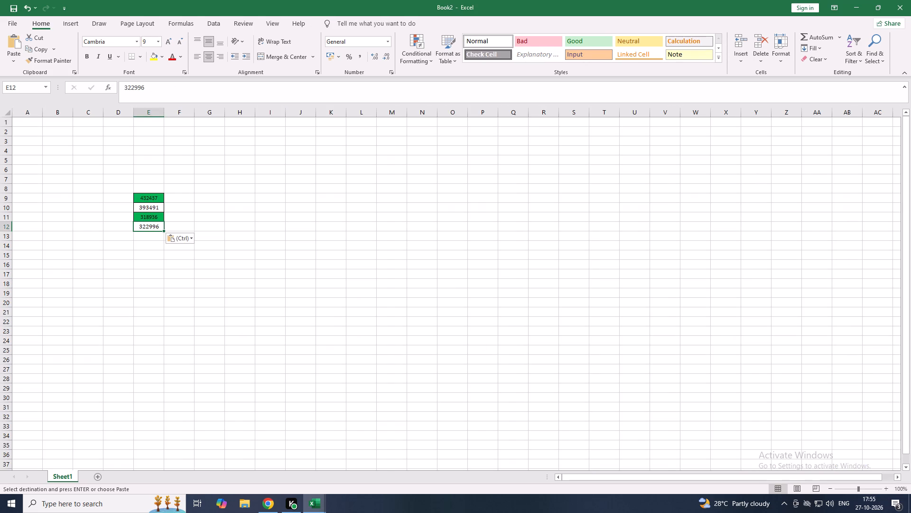
Compare the NGP_Nandanvan row in the Short Cash Report 16-Oct-2026 workbook with the figures collected in Book2, ending on the report.
key("alt+Tab")
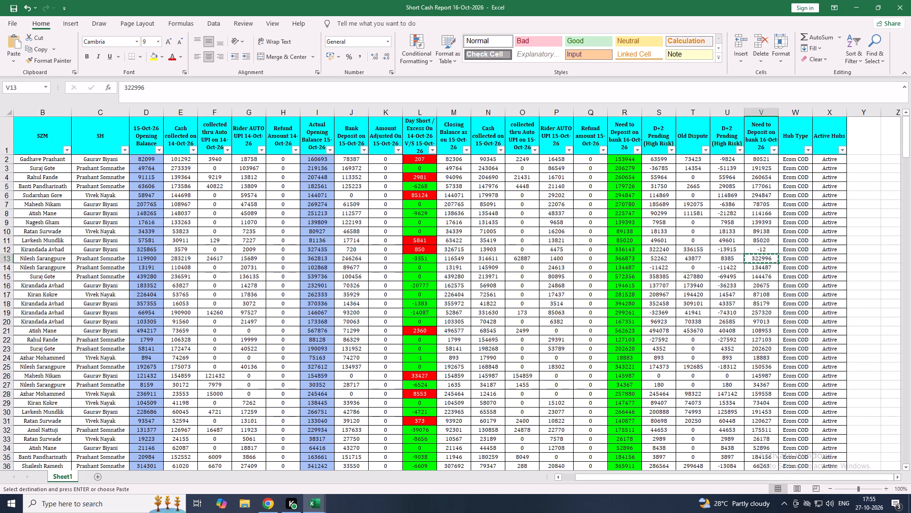
left_click(4, 257)
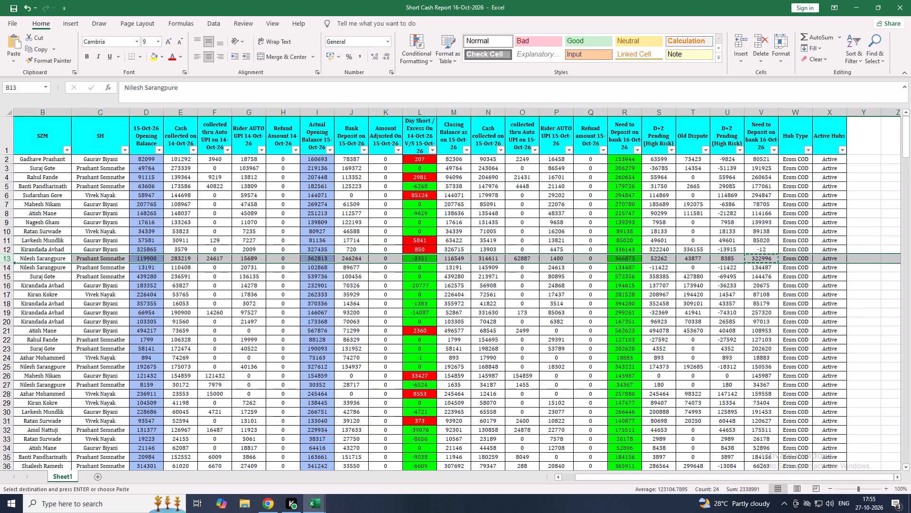
left_click_drag(656, 478, 638, 483)
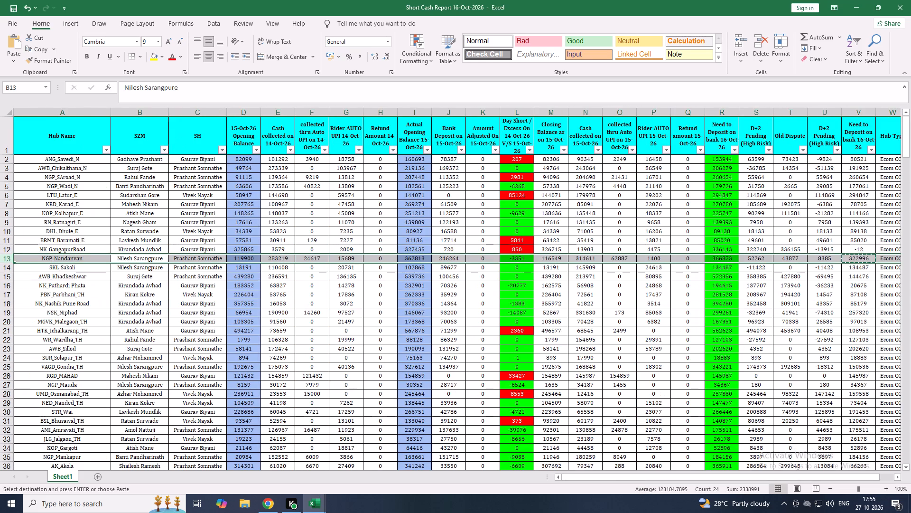
left_click_drag(711, 479, 725, 476)
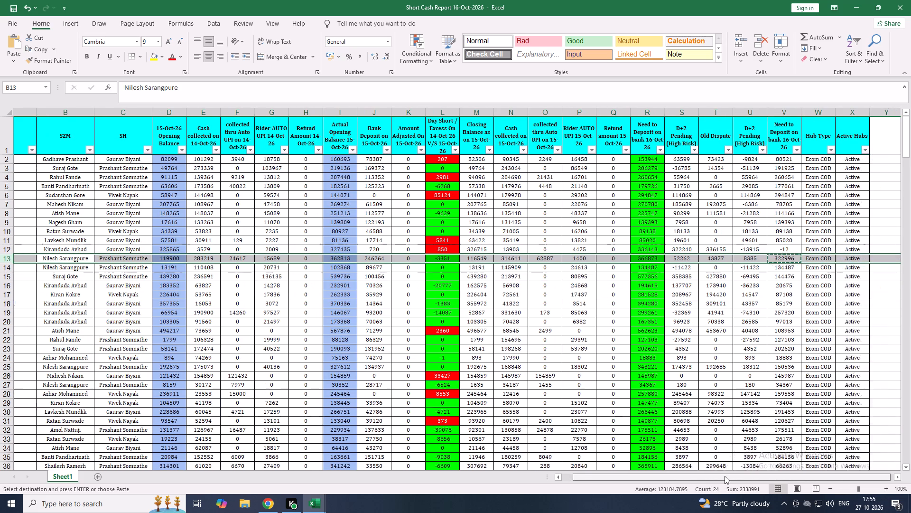
left_click_drag(725, 476, 725, 475)
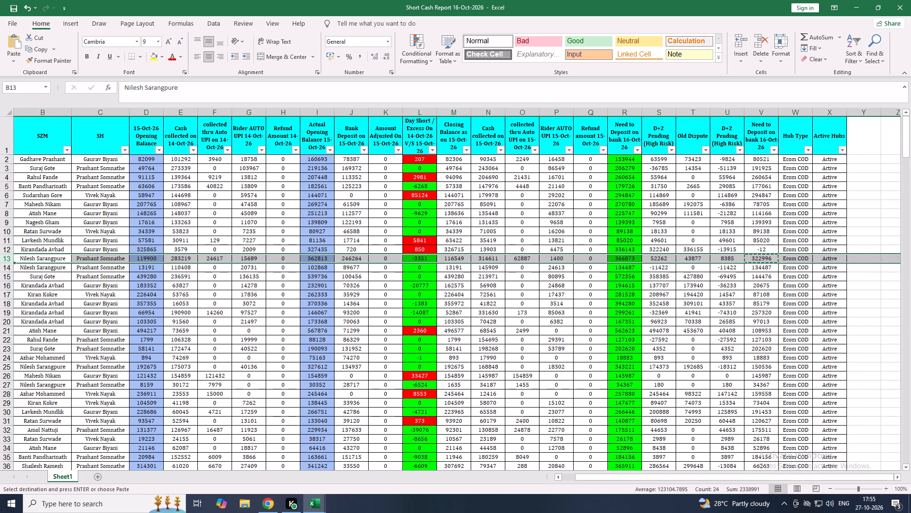
key("alt+Tab")
key("alt+Tab")
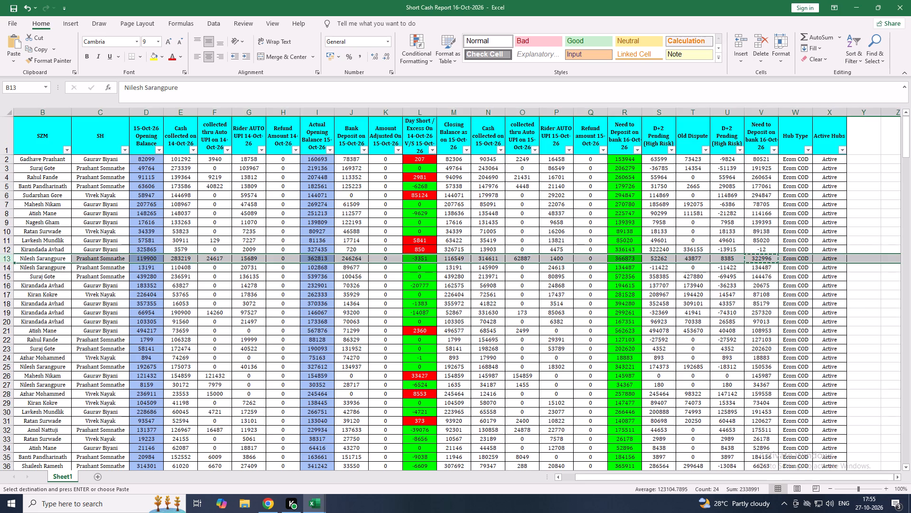
key("alt+Tab")
key("alt+Tab")
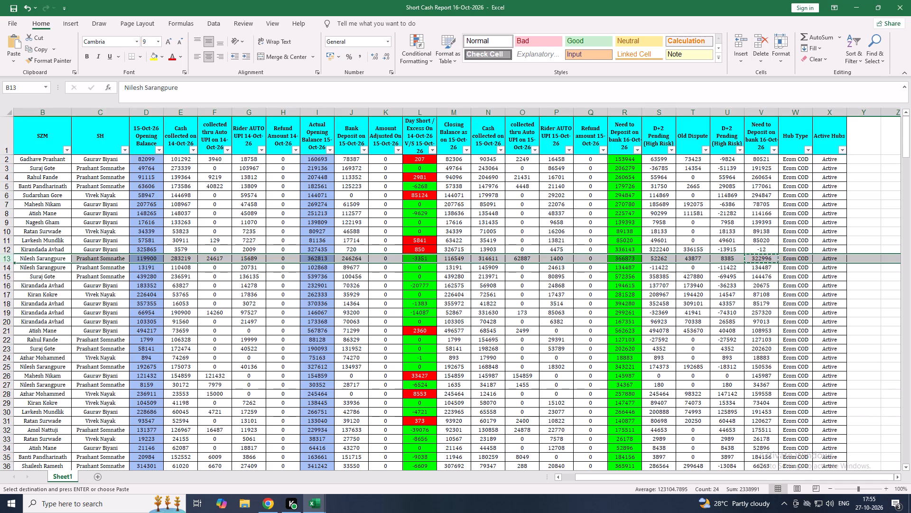
key("alt+Tab")
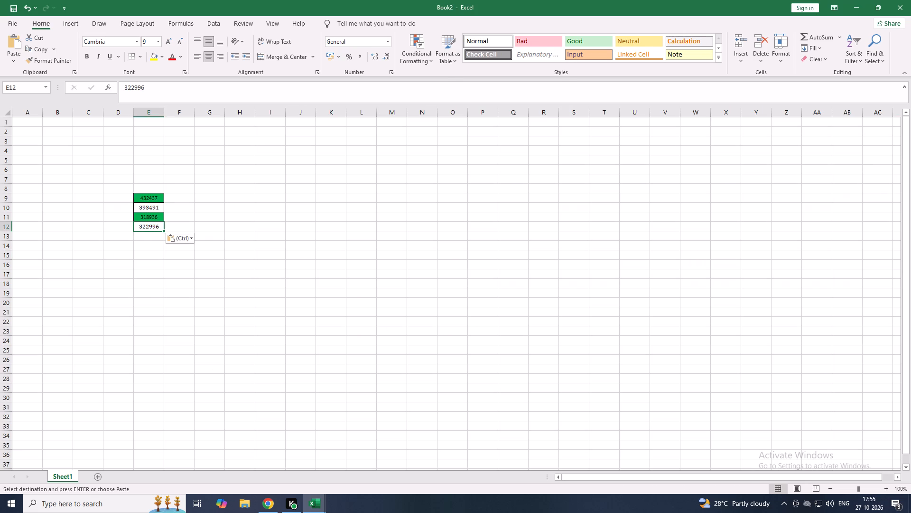
key("alt+Tab")
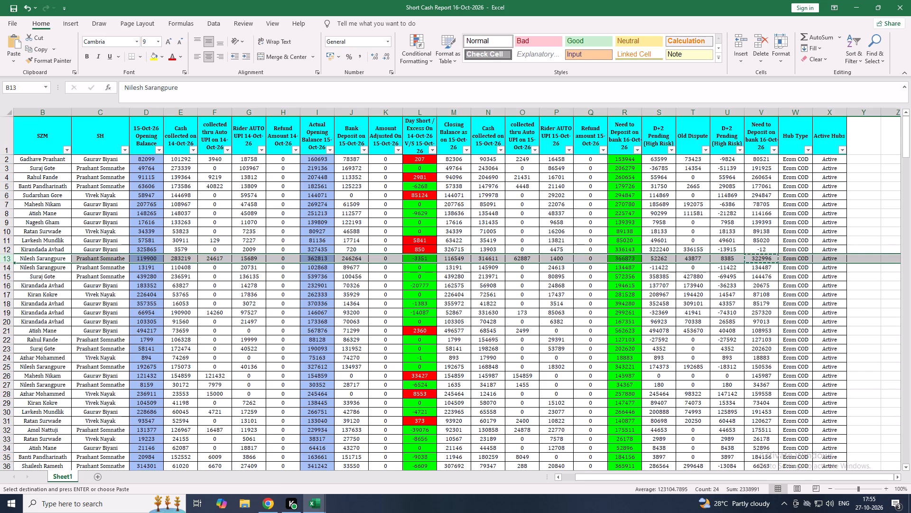
key("alt+Tab")
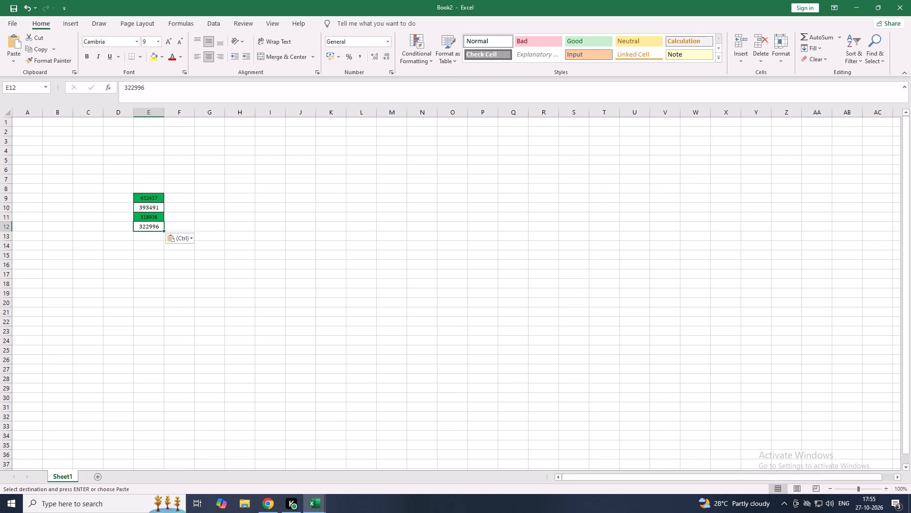
key("alt+Tab")
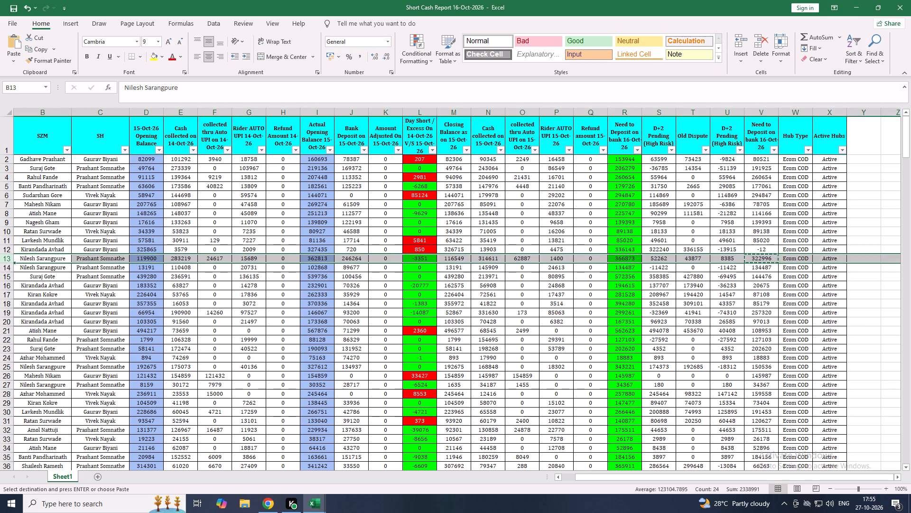
left_click(724, 259)
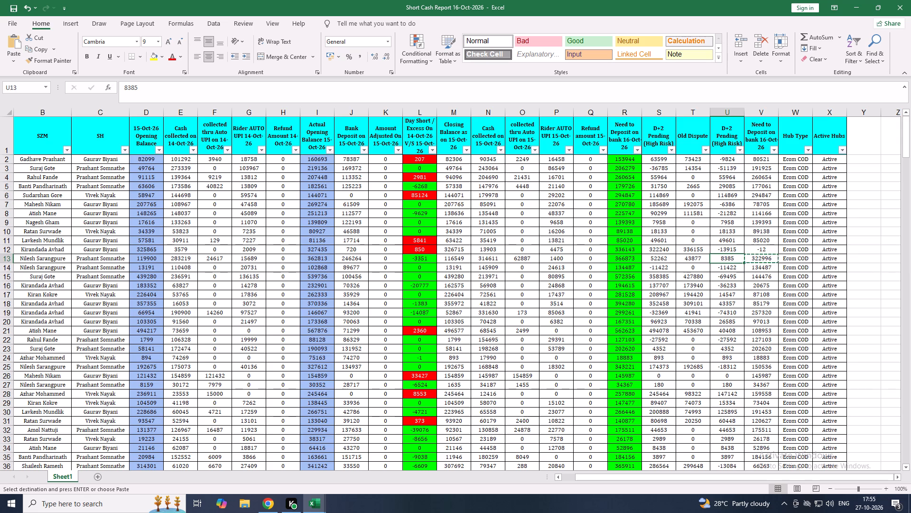
key("alt+Tab")
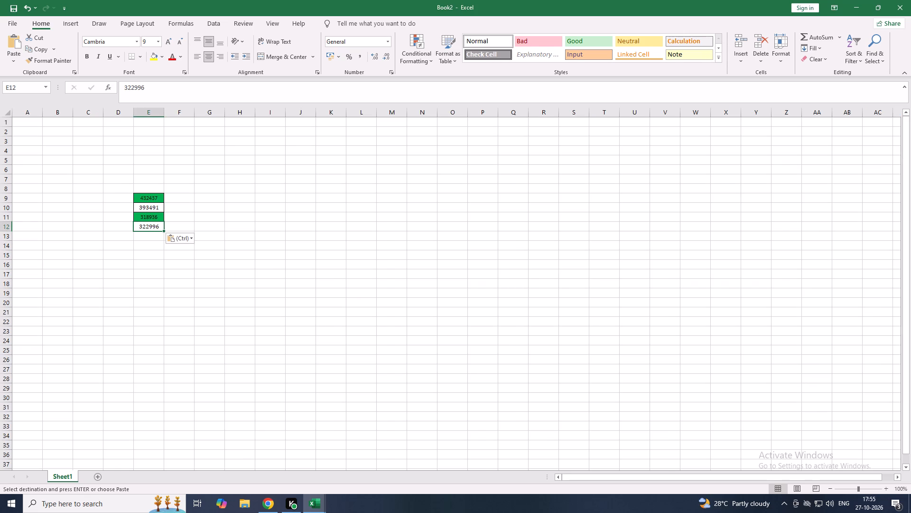
key("alt+Tab")
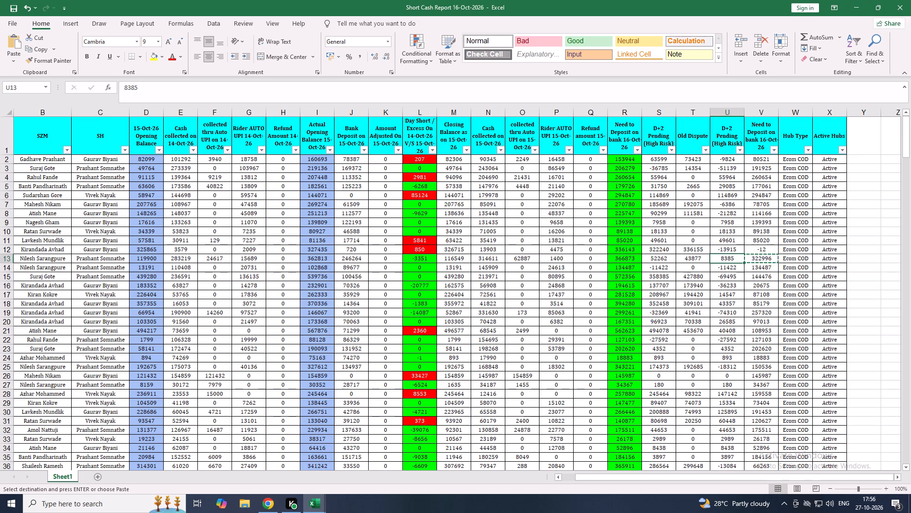
key("alt+Tab")
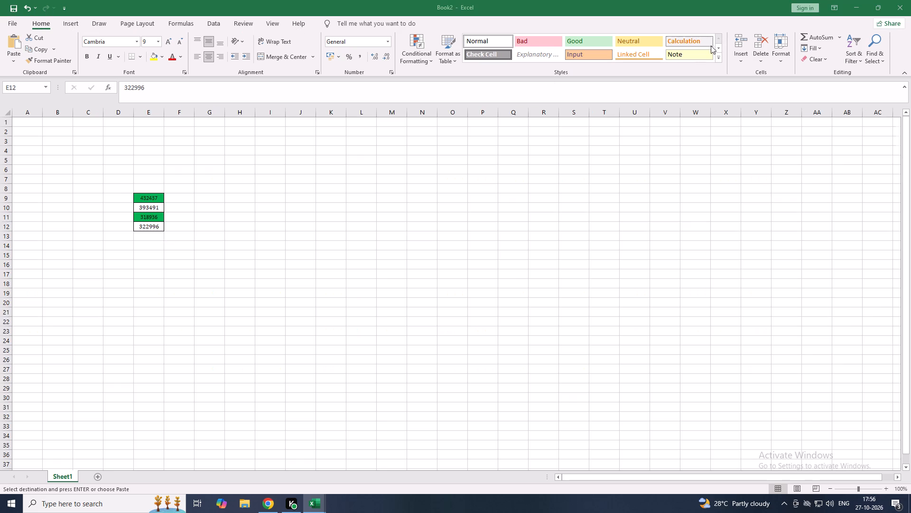
key("alt+Tab")
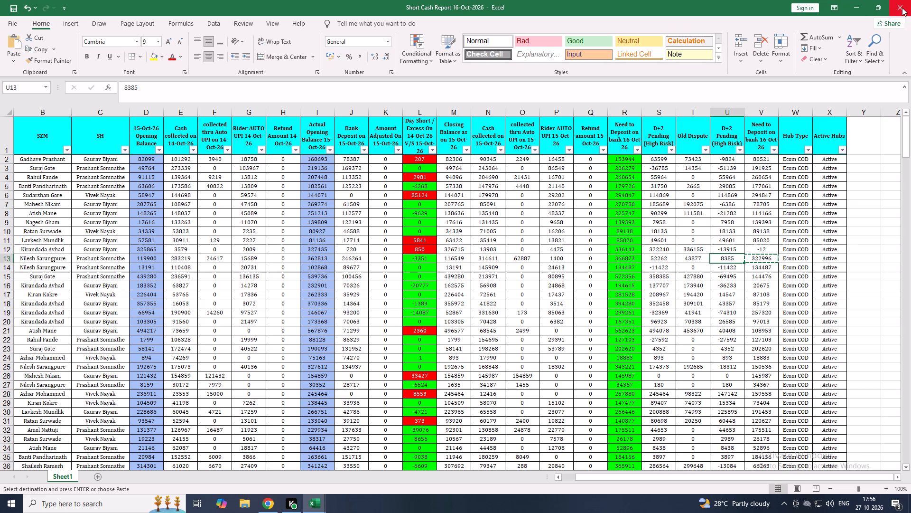
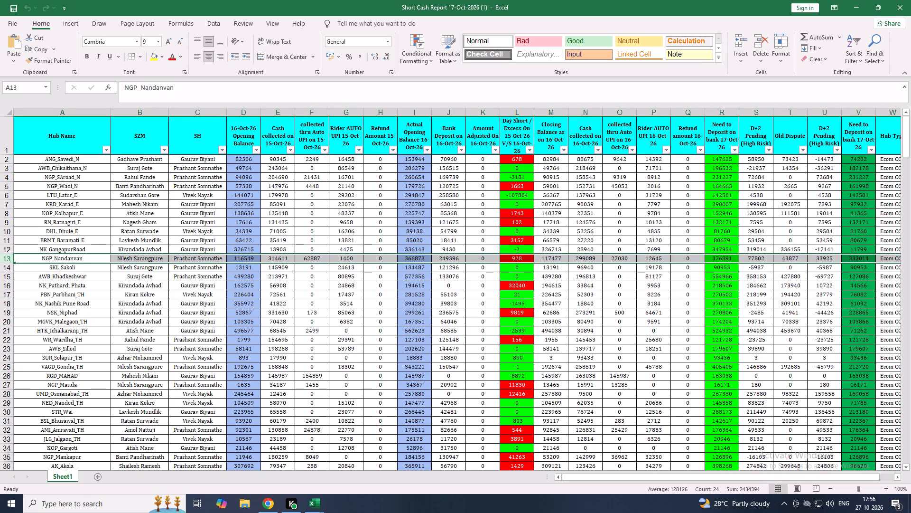
In the Book2 workbook, enter the date labels 17 oct in cell D13 and 16 oct in cell D12, beside the figures column.
key("alt+Tab")
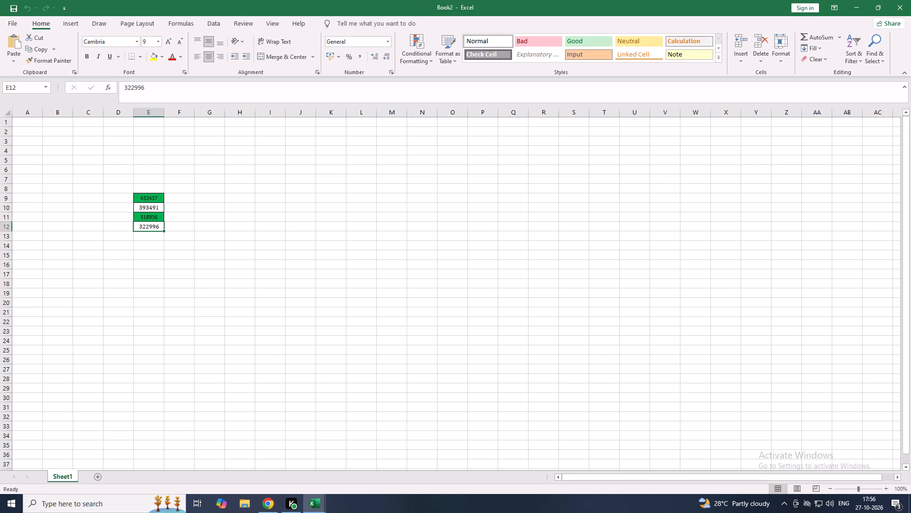
left_click(110, 238)
type("17")
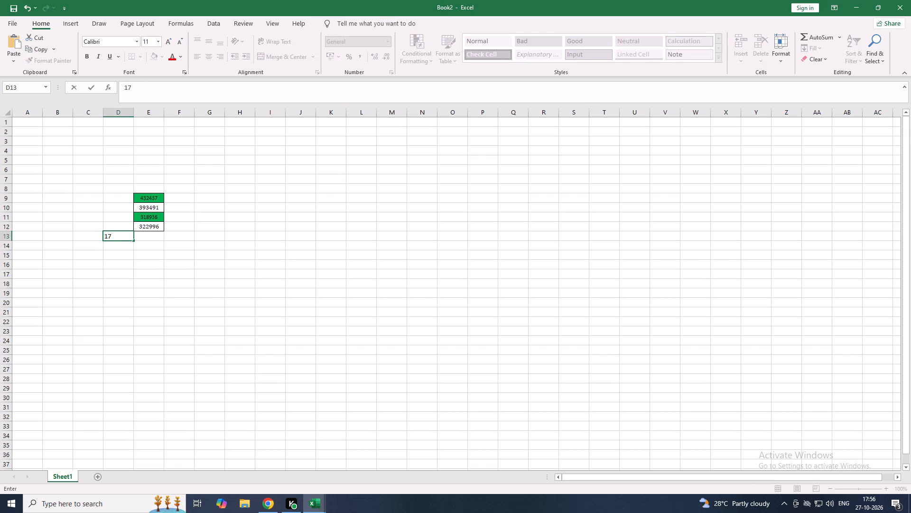
key("space")
type("oct")
left_click(117, 224)
type("16")
key("space")
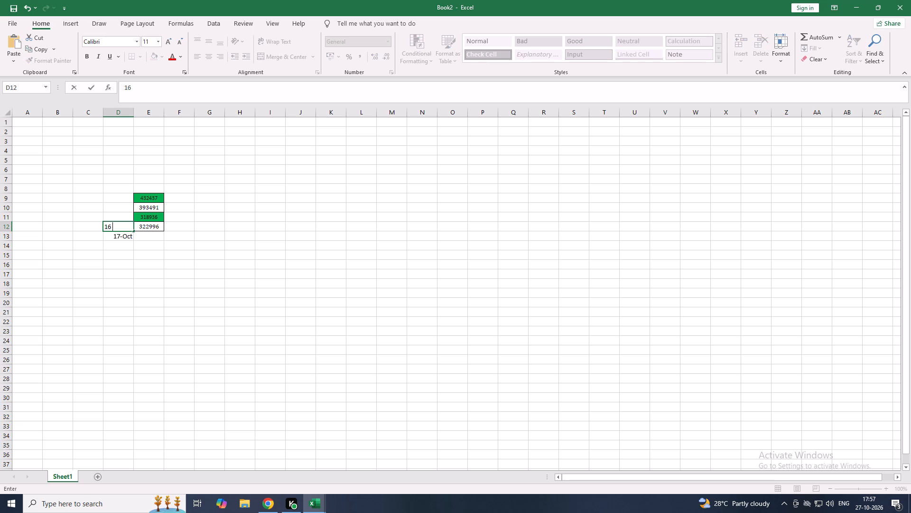
type("oct")
key("Down")
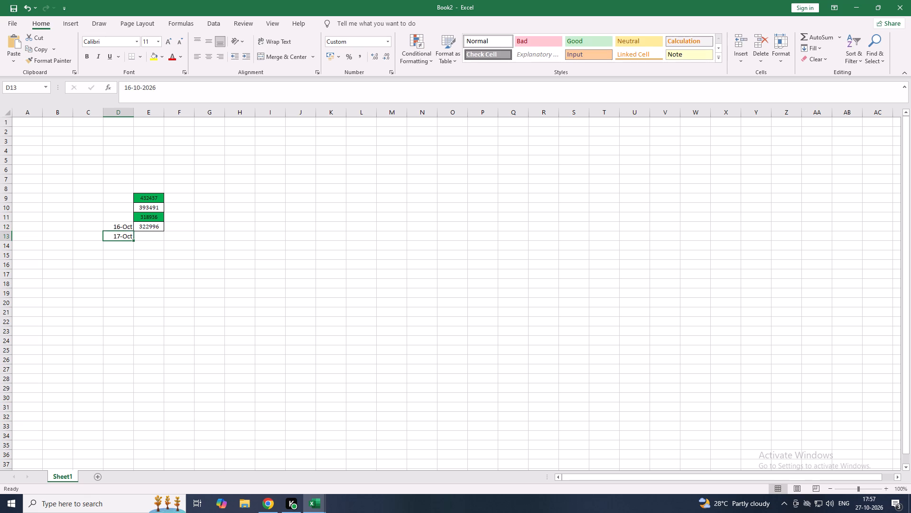
Copy the NGP_Nandanvan hub's Need to Deposit on bank 17-Oct-26 figure from column V of the 17-Oct-2026 report for cell E13 of Book2.
key("alt+Tab")
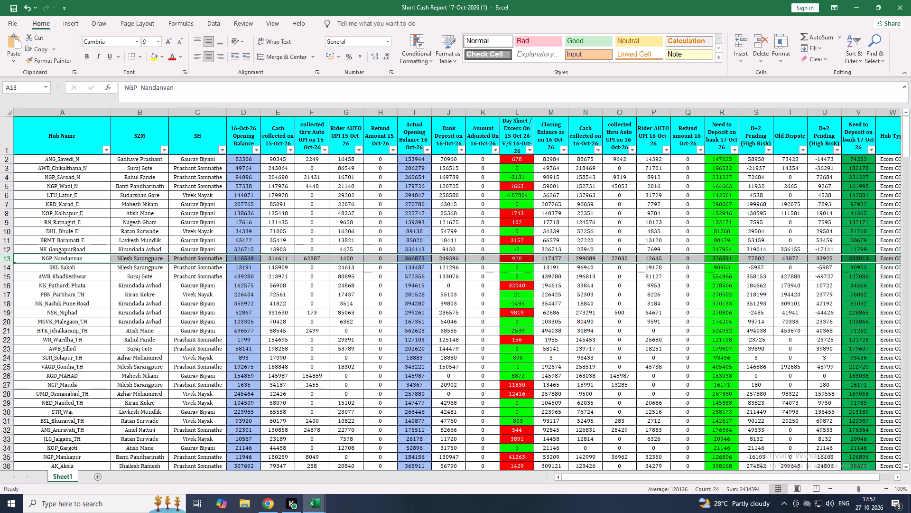
key("alt+Tab")
left_click(151, 236)
key("alt+Tab")
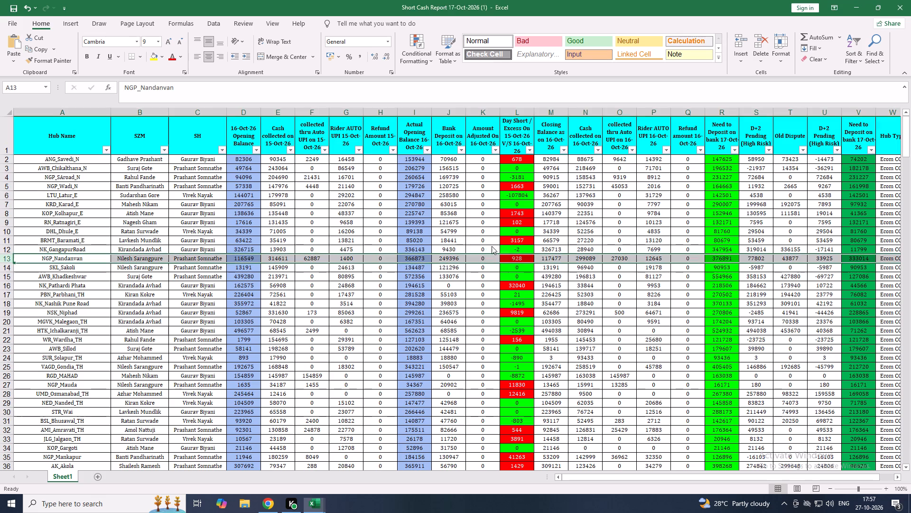
left_click(859, 261)
key("ctrl+c")
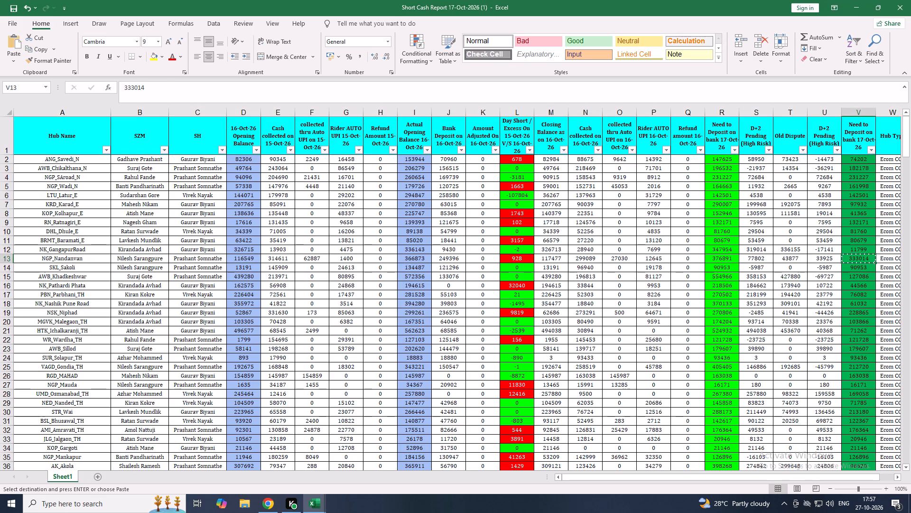
Paste the copied NGP_Nandanvan 17-Oct-26 deposit figure into cell E13 of the Book2 workbook, then return to the 17-Oct-2026 report.
key("alt+Tab")
key("ctrl+v")
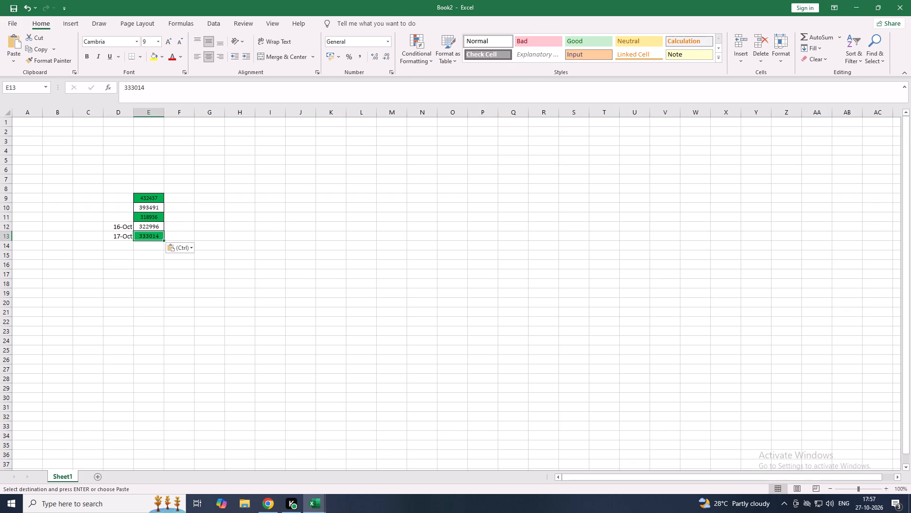
key("alt+Tab")
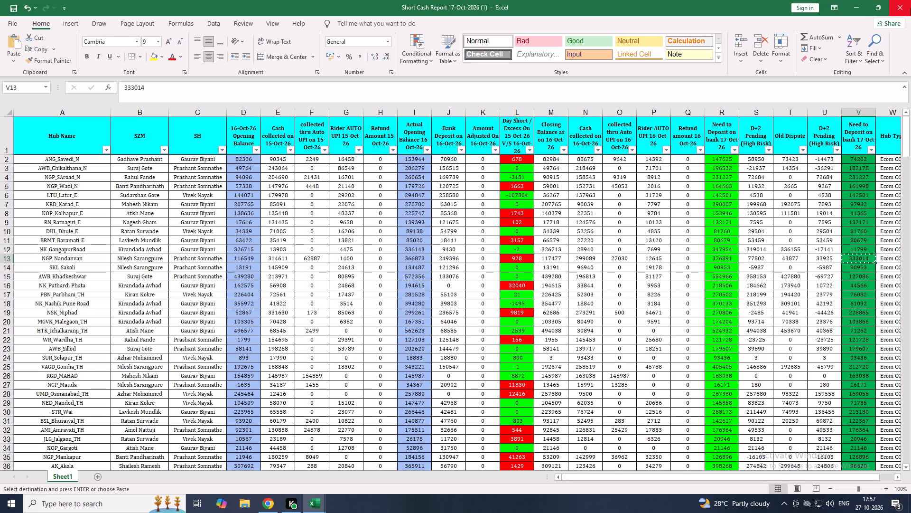
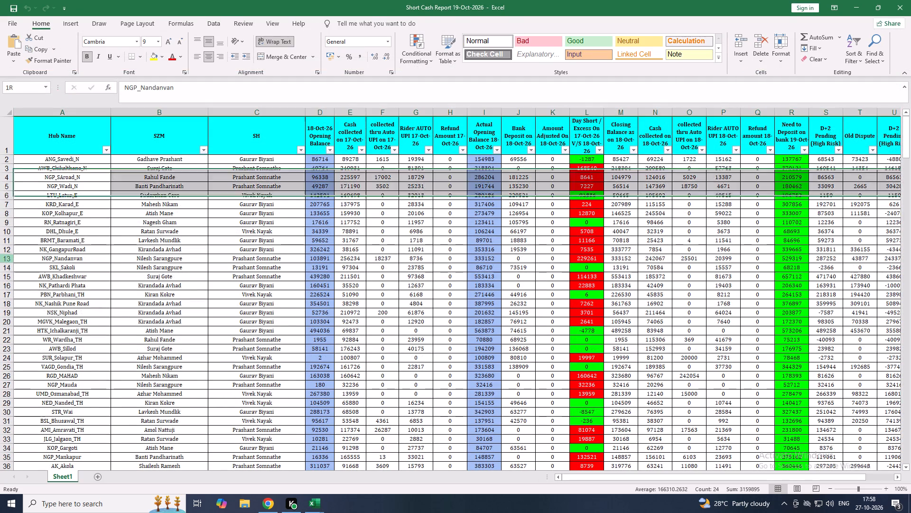
Copy the NGP_Nandanvan hub's Need to Deposit on bank 19-Oct-26 figure from column V and switch to the Book2 workbook.
left_click_drag(578, 475, 631, 464)
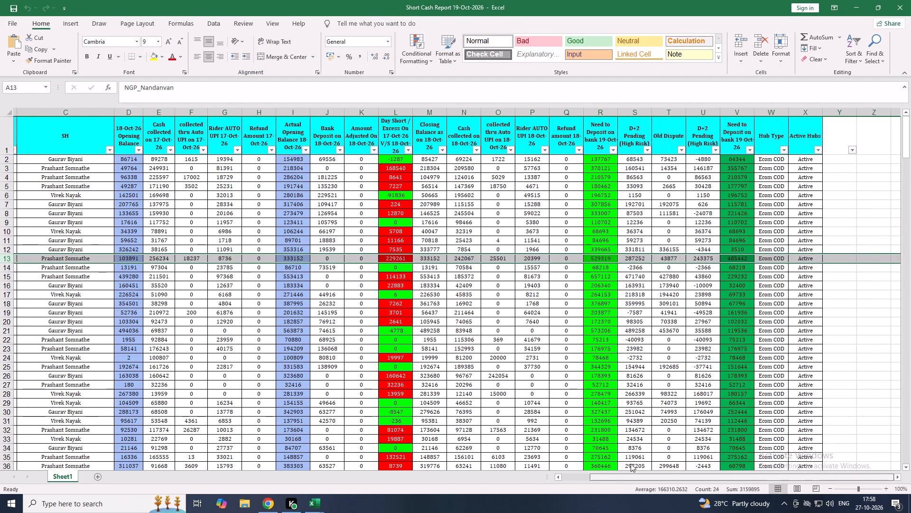
left_click_drag(631, 464, 655, 459)
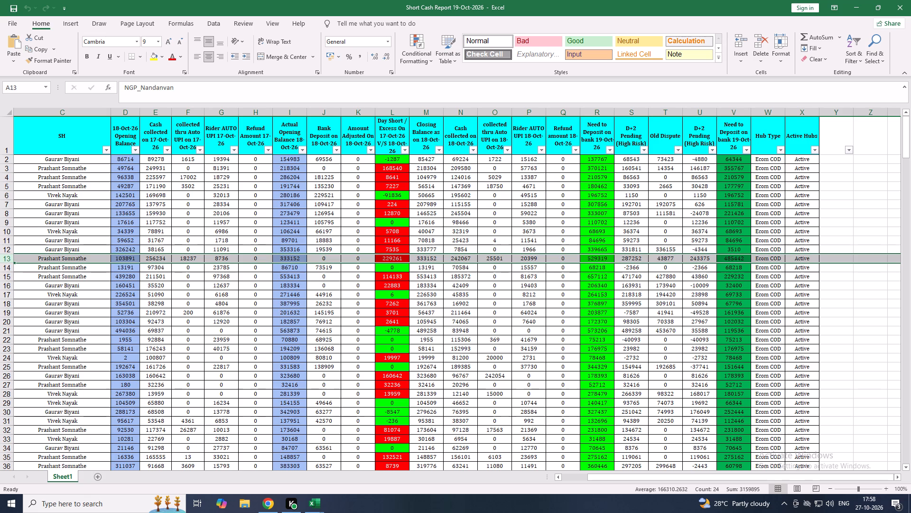
left_click(734, 258)
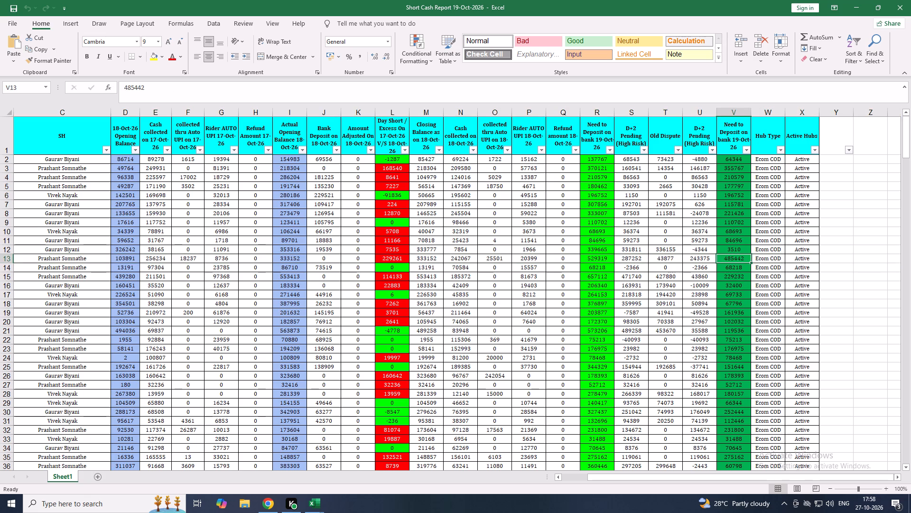
key("ctrl+c")
key("alt+Tab")
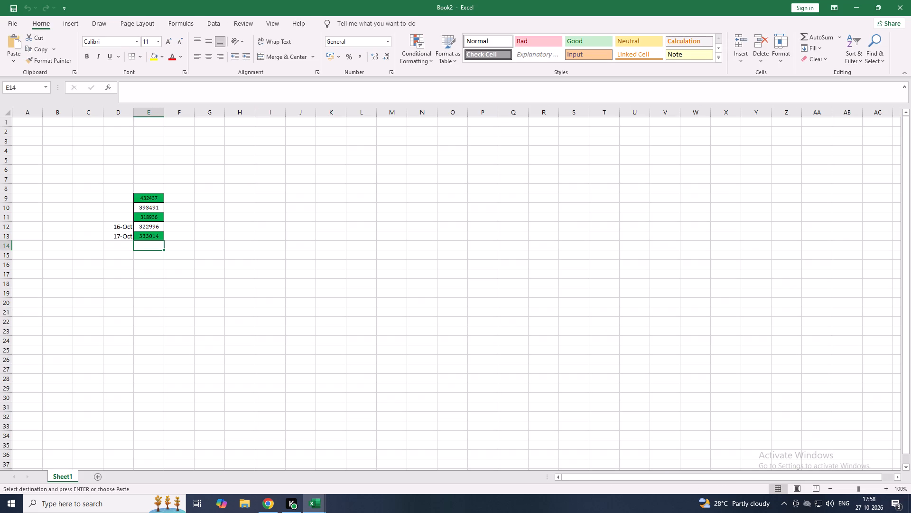
Paste the copied 19-Oct-26 bank deposit figure, 485442, into cell E14 of Book2 and label it 19 oct in cell D14.
key("ctrl+v")
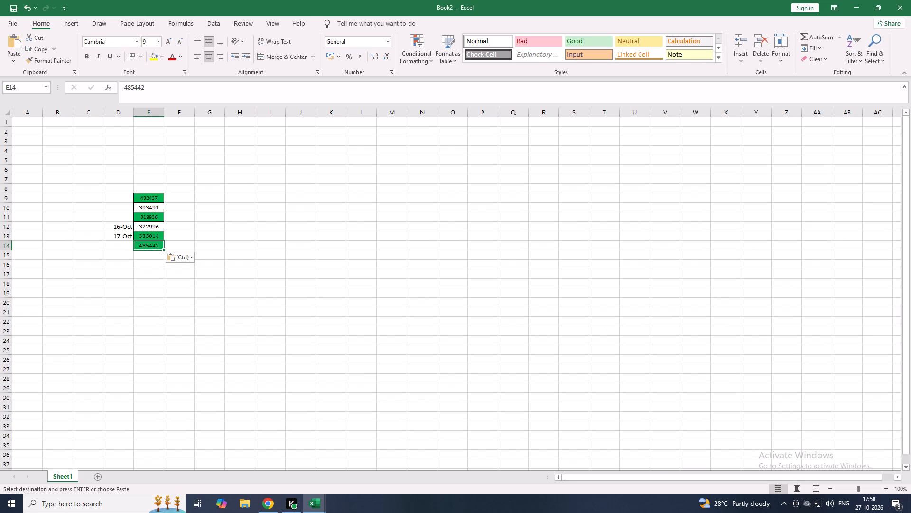
left_click(122, 248)
type("19")
key("Down")
key("Up")
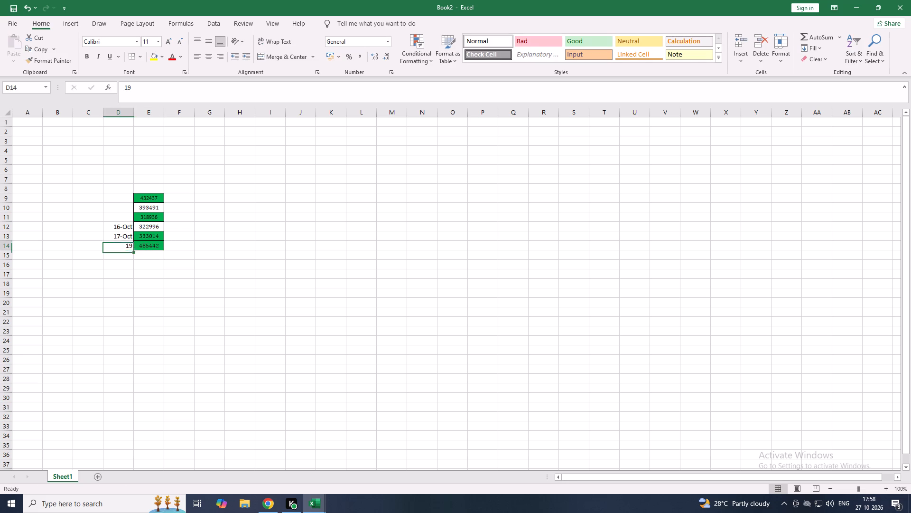
key("Up")
key("Down")
type("19")
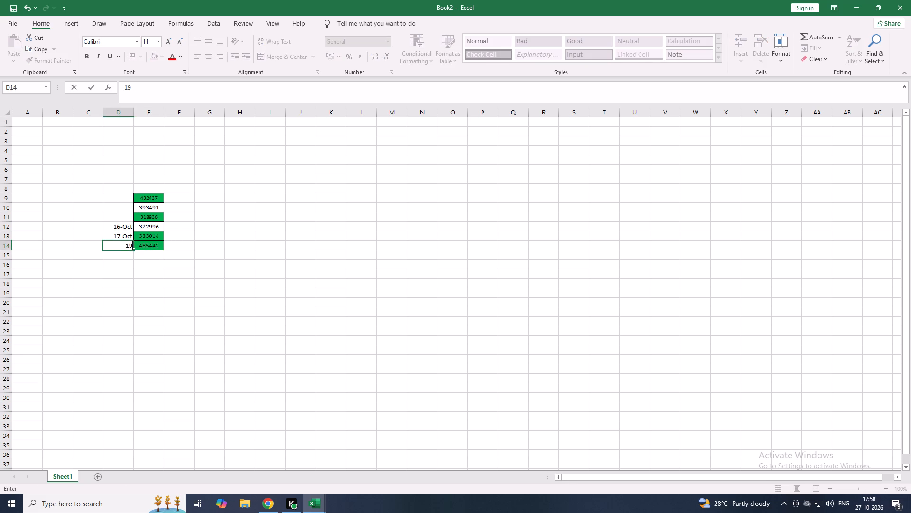
key("space")
type("oct")
key("Down")
Check the new Book2 entry against the Short Cash Report 19-Oct-2026 workbook, and return to Book2.
key("alt+Tab")
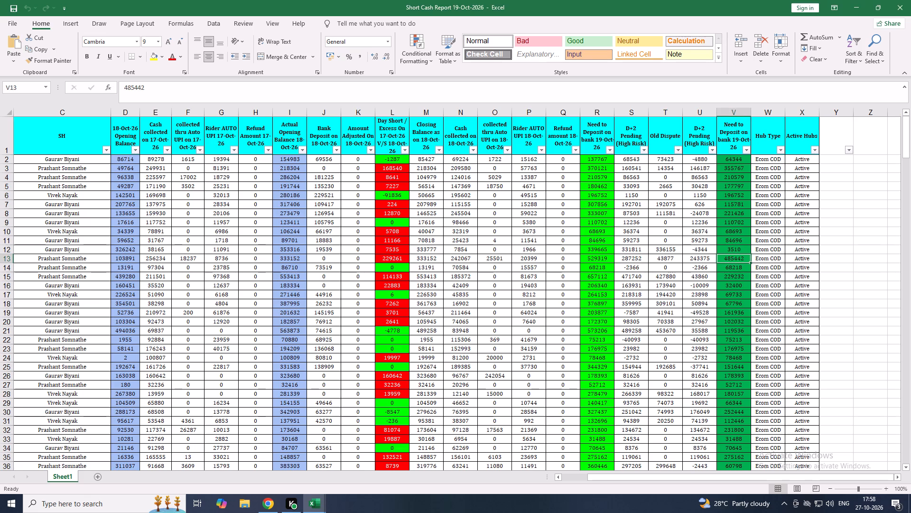
key("alt+Tab")
key("alt+Tab")
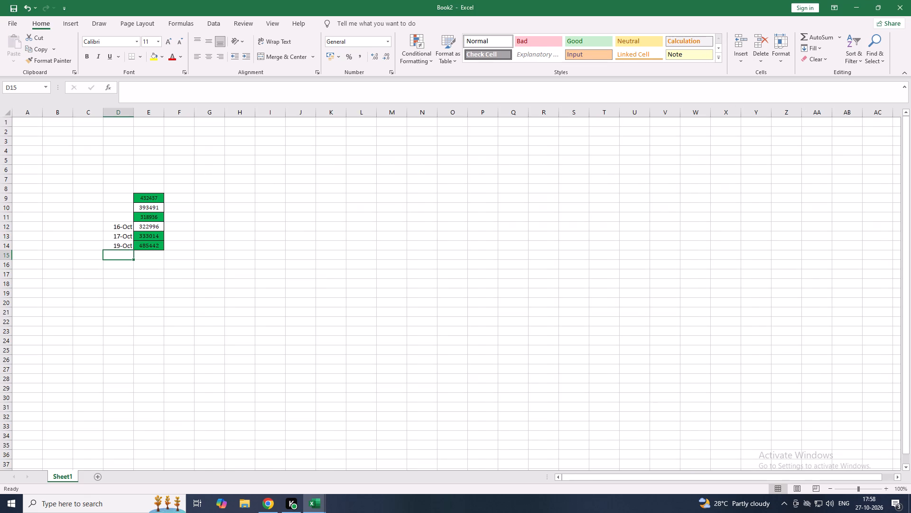
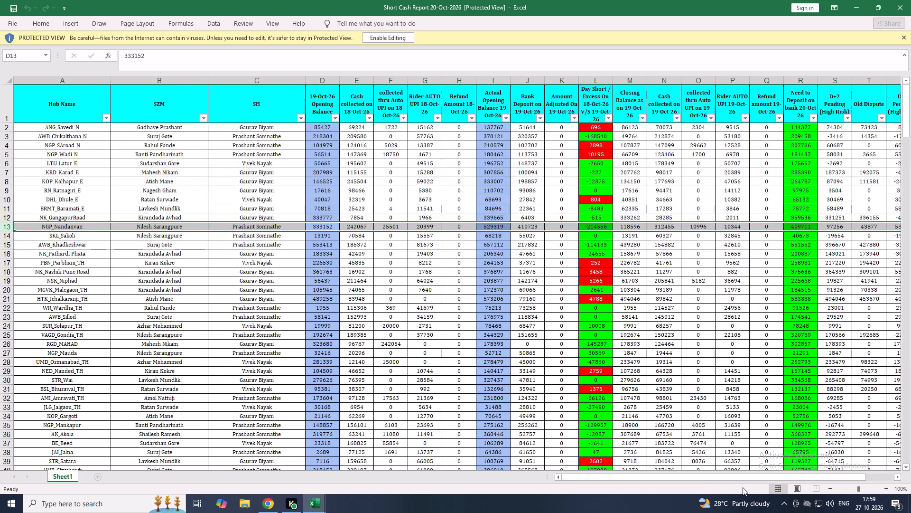
Copy NGP_Nandanvan's Need to Deposit on bank 20-Oct-26 figure, 365834, from the Short Cash Report 20-Oct-2026 workbook into cell E15 of Book2.
left_click_drag(727, 477, 763, 478)
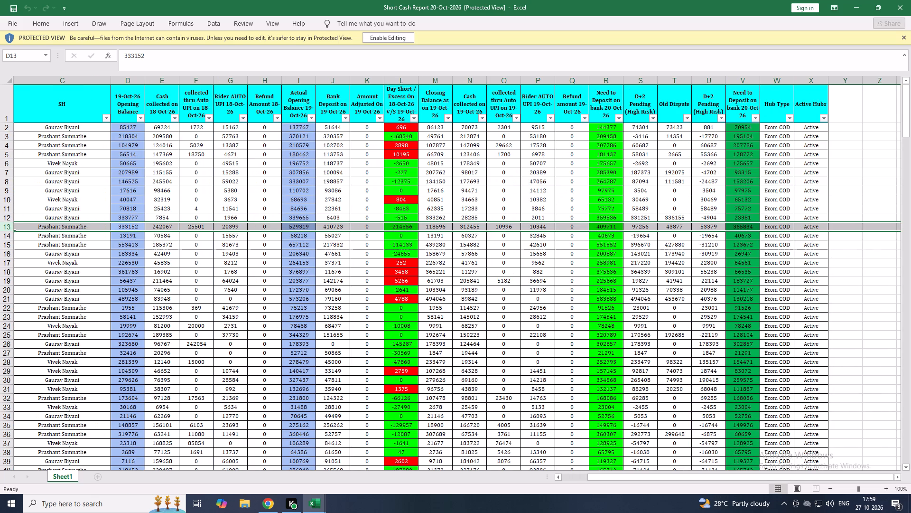
key("alt+Tab")
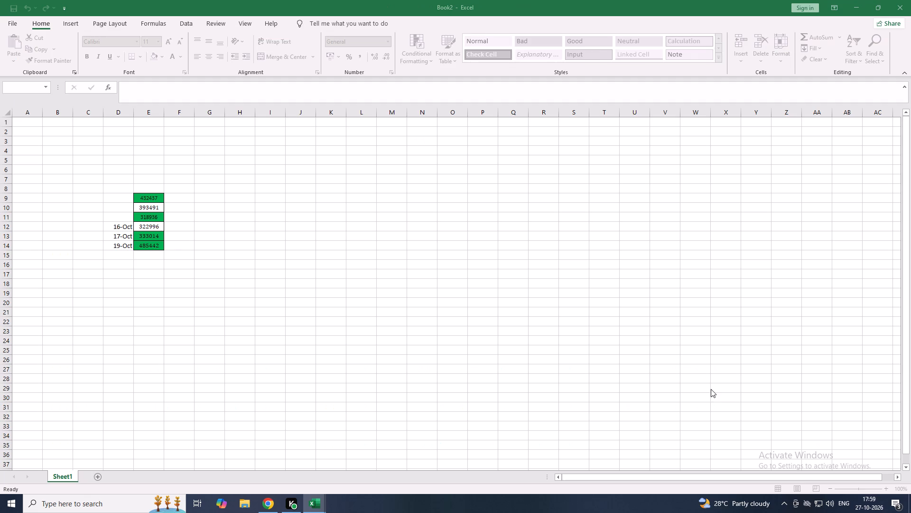
left_click(146, 257)
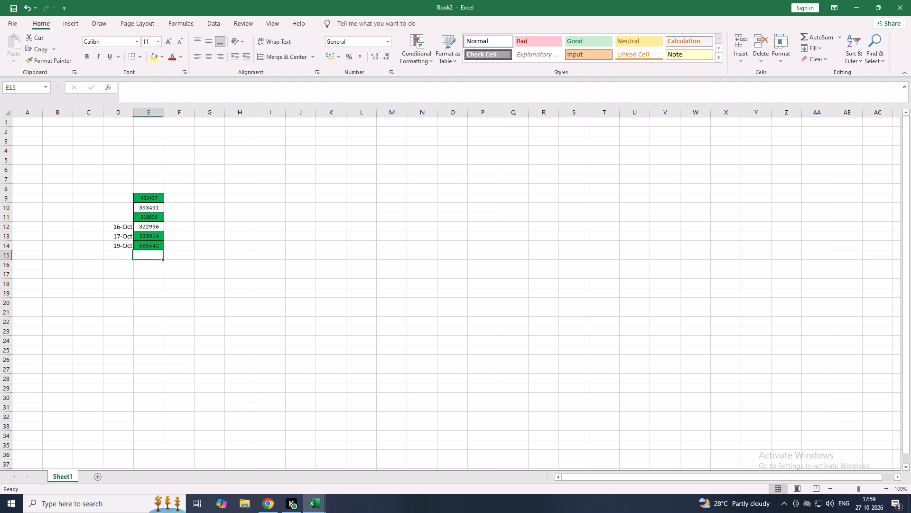
type("36")
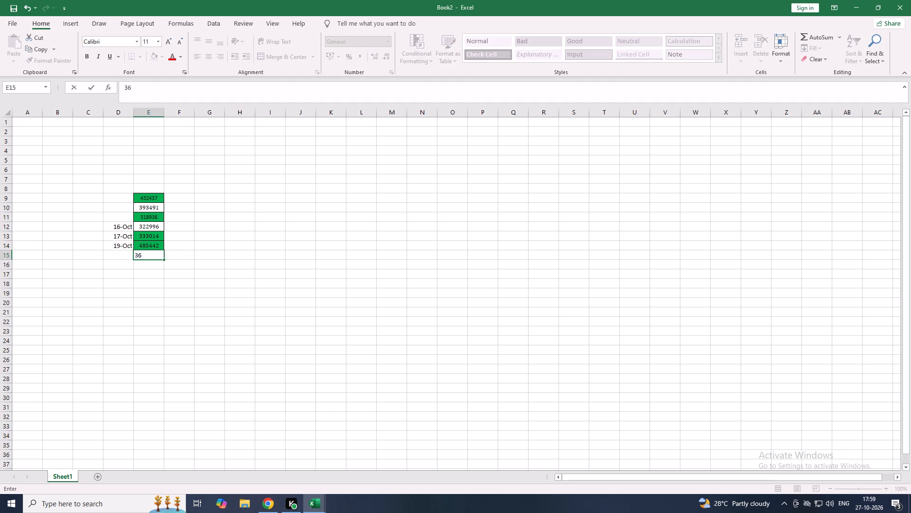
key("alt+Tab")
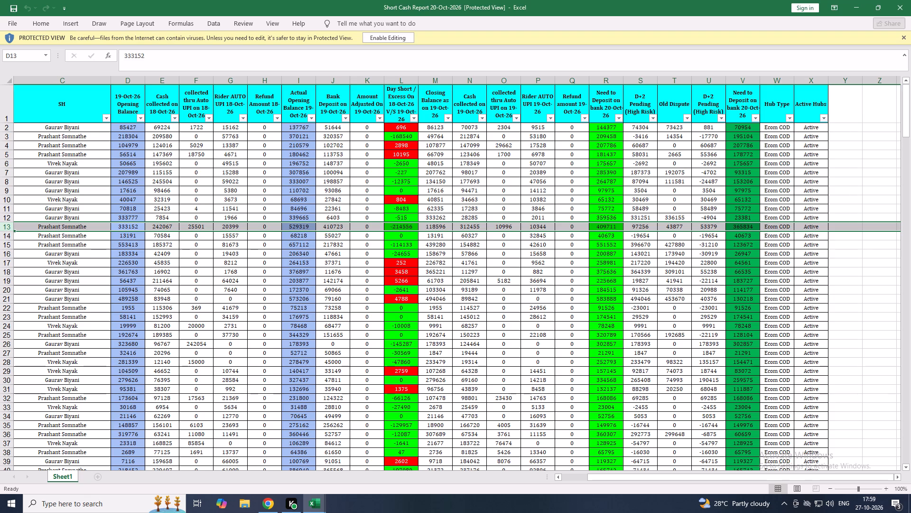
left_click(745, 229)
left_click(744, 225)
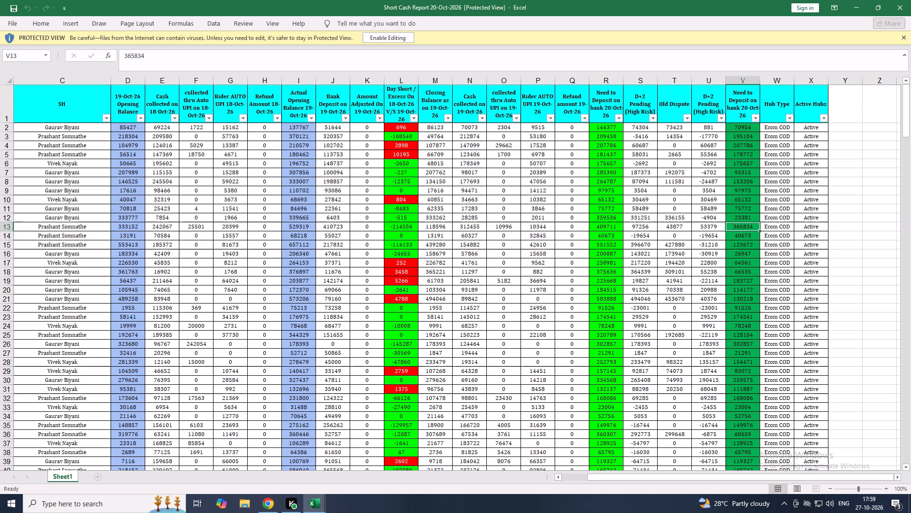
key("ctrl+c")
key("alt+Tab")
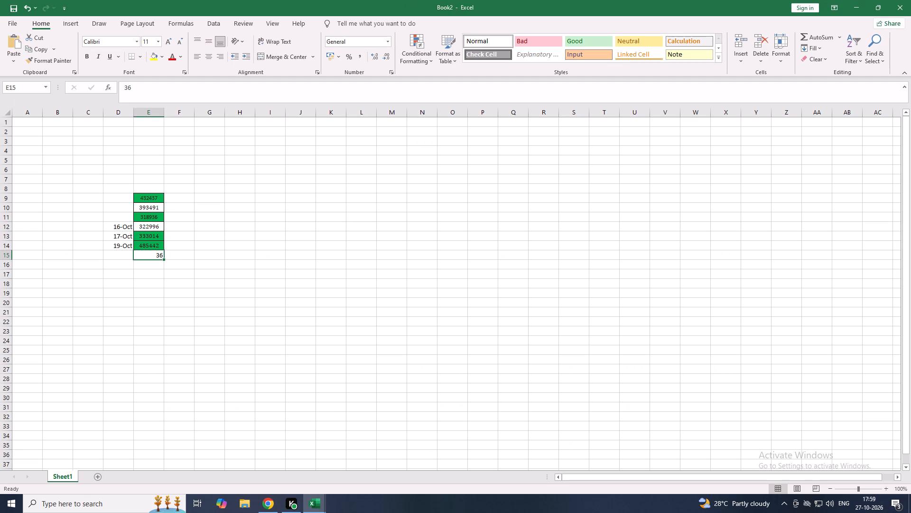
key("ctrl+v")
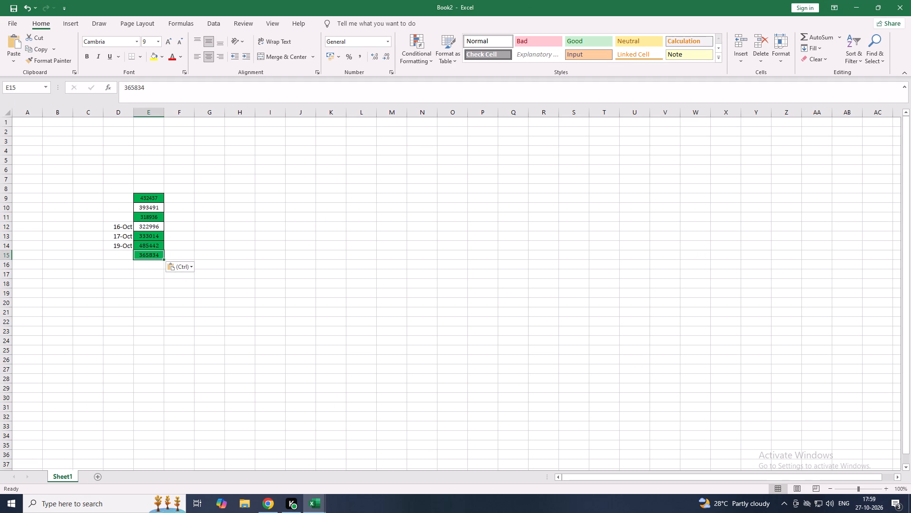
Label the new bank deposit figure in Book2 by entering 20-oct in cell D15.
left_click(124, 256)
key("2")
key("0")
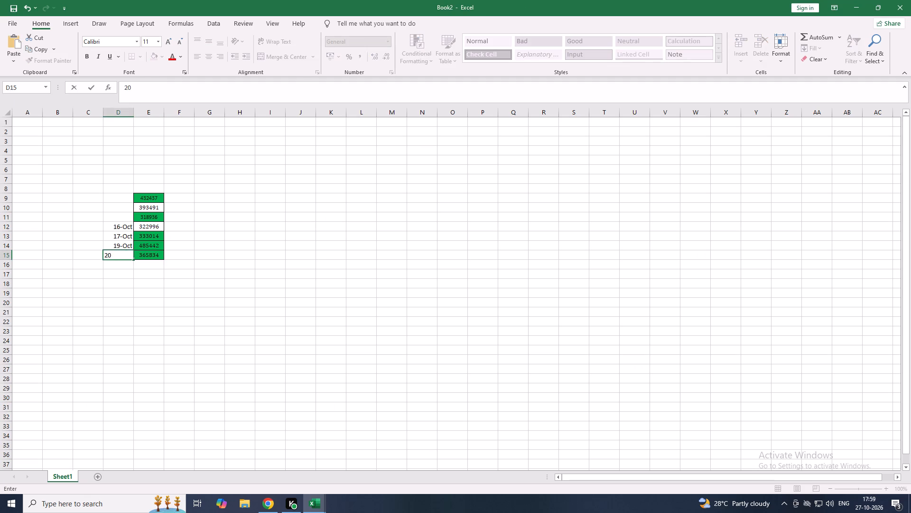
key("minus")
type("oct")
key("Down")
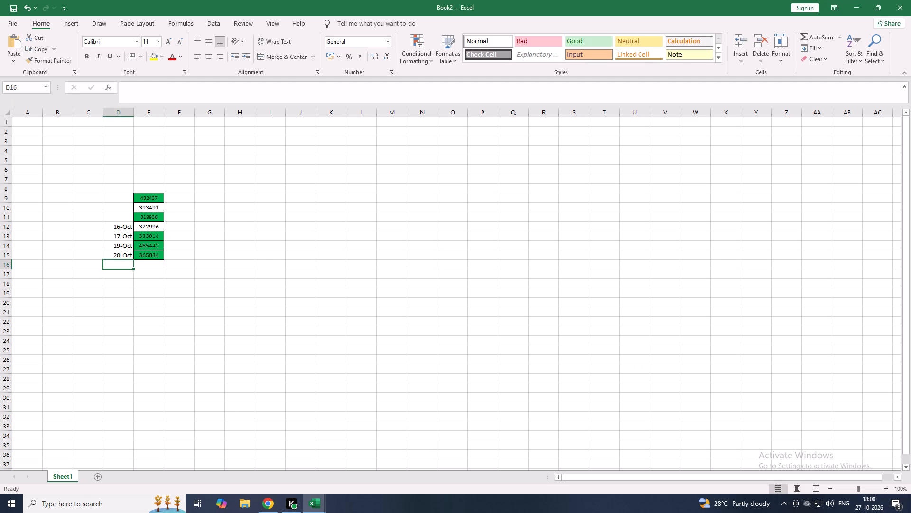
Return to the Short Cash Report 20-Oct-2026 workbook to check the new Book2 entry against it.
key("alt+Tab")
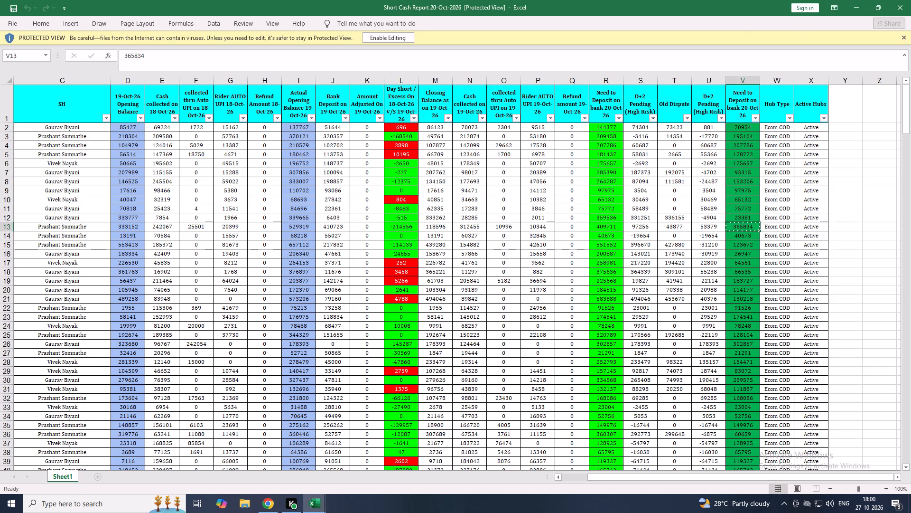
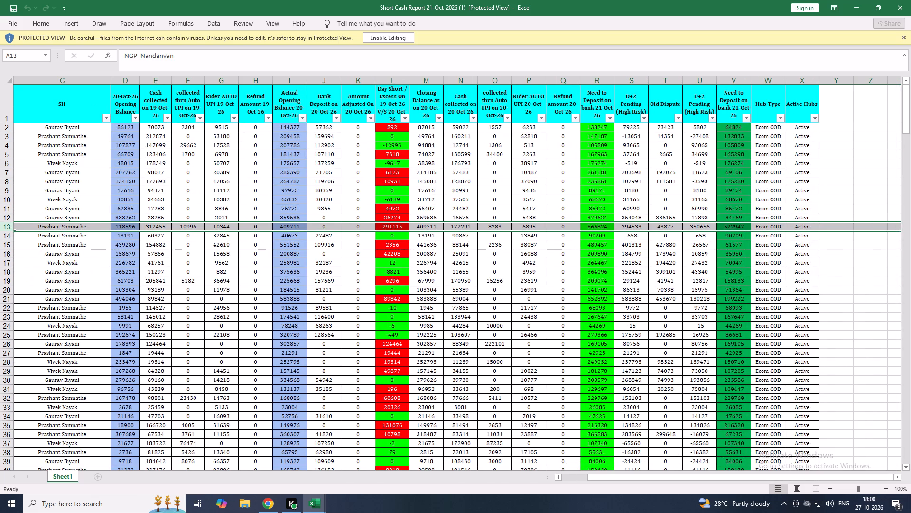
Copy NGP_Nandanvan's Need to Deposit on bank 21-Oct-26 figure, 522947, from the Short Cash Report 21-Oct-2026 workbook into cell E16 of Book2.
left_click(733, 228)
key("ctrl+c")
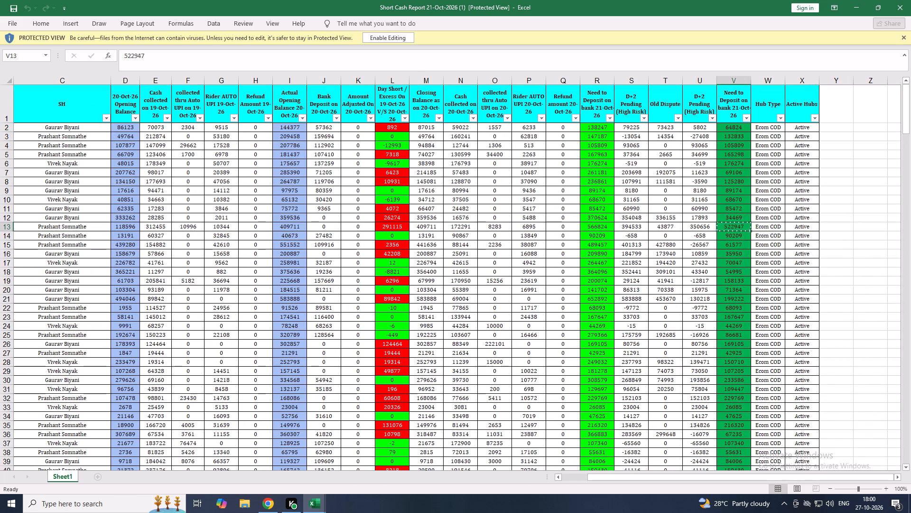
key("alt+Tab")
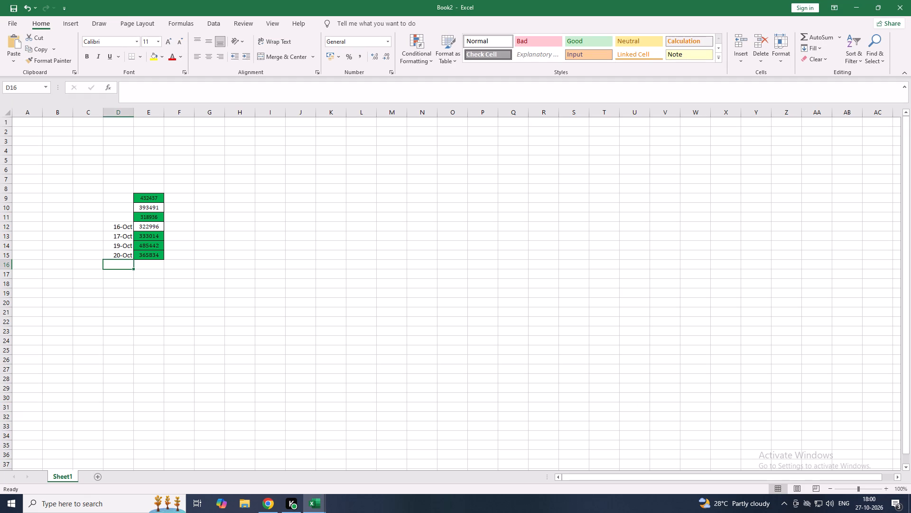
left_click(146, 261)
key("ctrl+v")
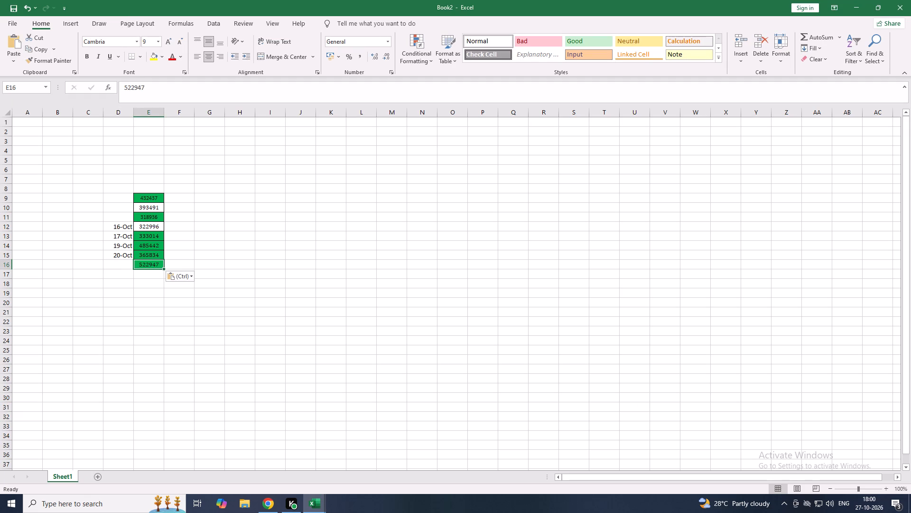
Label the 522947 deposit figure in Book2 by entering 21 oct in cell D16.
left_click(120, 263)
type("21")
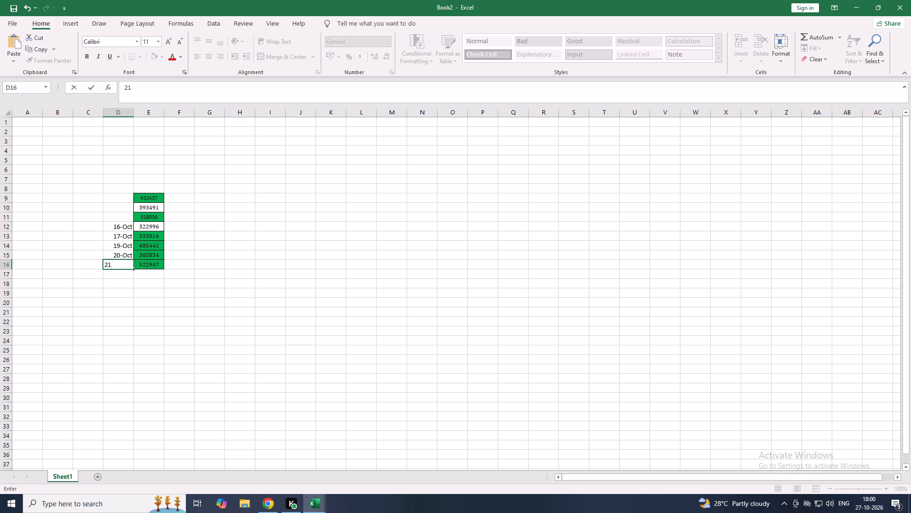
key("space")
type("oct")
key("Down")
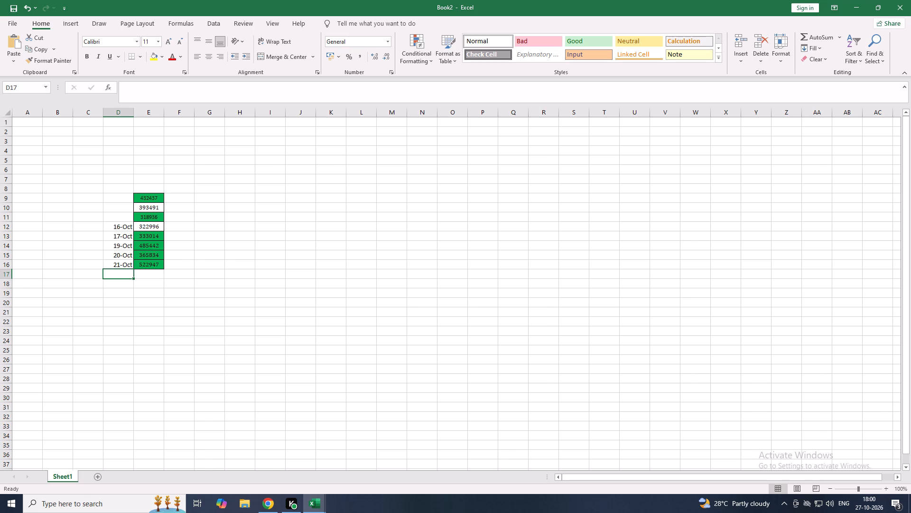
Return from Book2 to the Short Cash Report 21-Oct-2026 workbook.
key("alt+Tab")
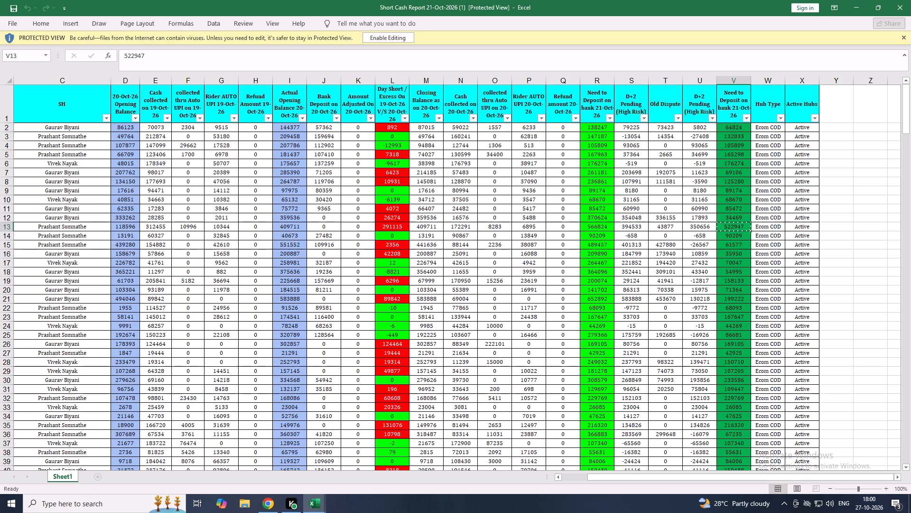
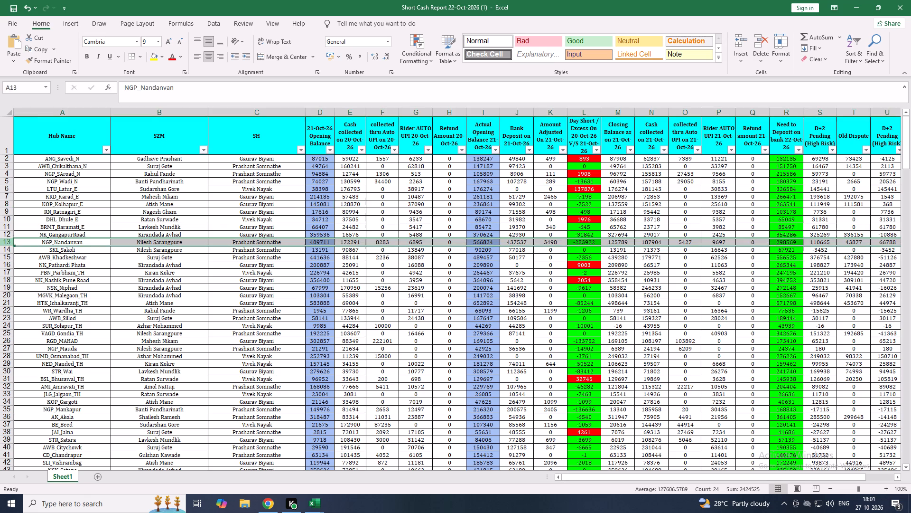
Find NGP_Nandanvan's Need to Deposit on bank 22-Oct-26 figure in the Short Cash Report 22-Oct-2026 workbook and switch to Book2.
left_click_drag(609, 477, 638, 473)
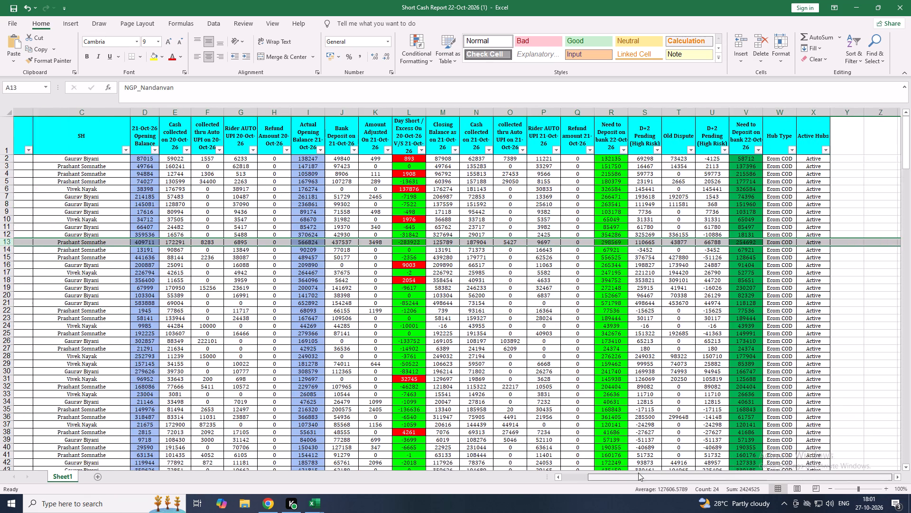
left_click_drag(638, 473, 654, 471)
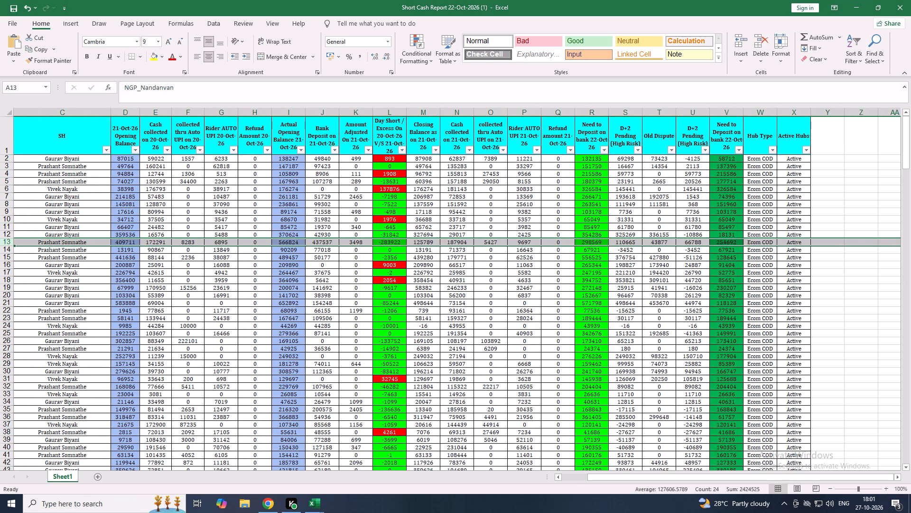
key("alt+Tab")
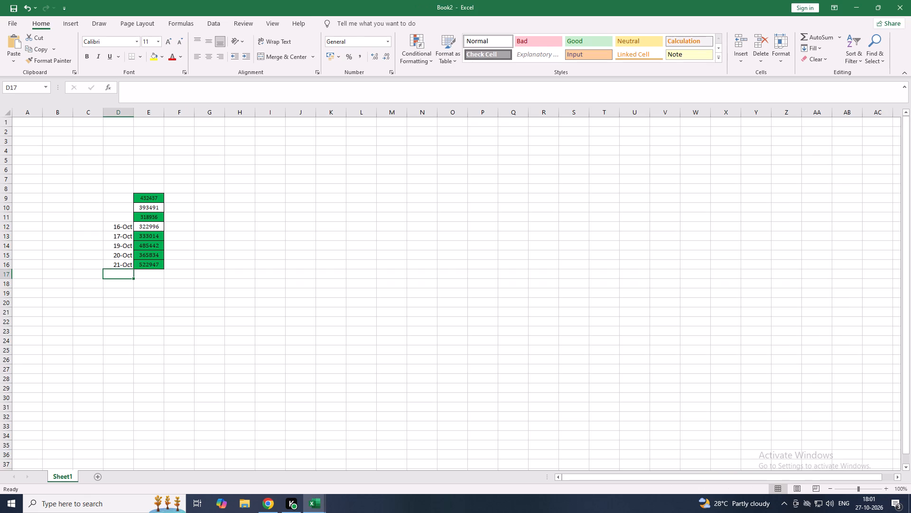
Copy NGP_Nandanvan's Need to Deposit on bank 22-Oct-26 figure, 254692, from the Short Cash Report 22-Oct-2026 workbook into cell E17 of Book2.
left_click(148, 276)
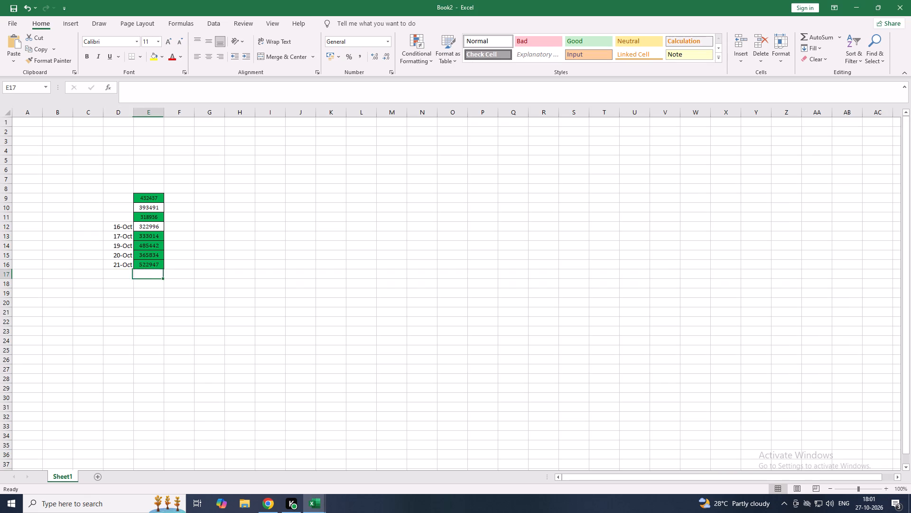
key("alt+Tab")
left_click(734, 241)
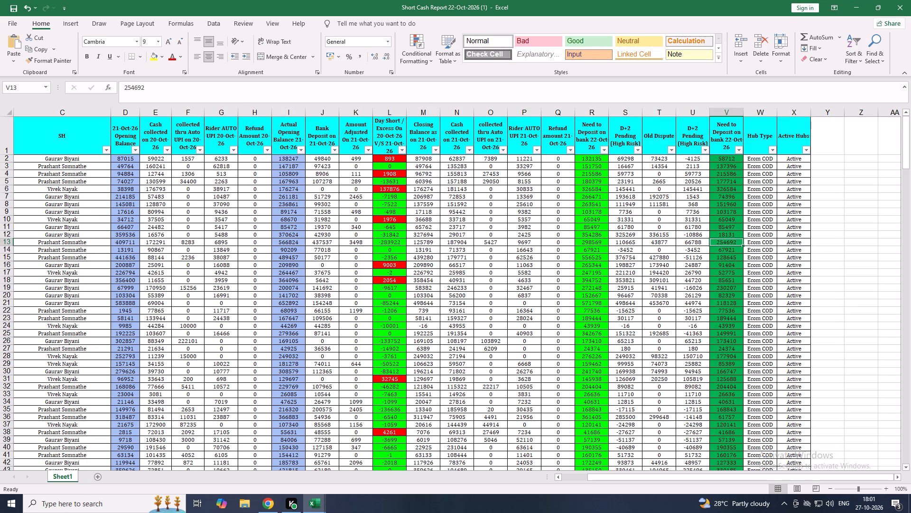
key("ctrl+c")
key("alt+Tab")
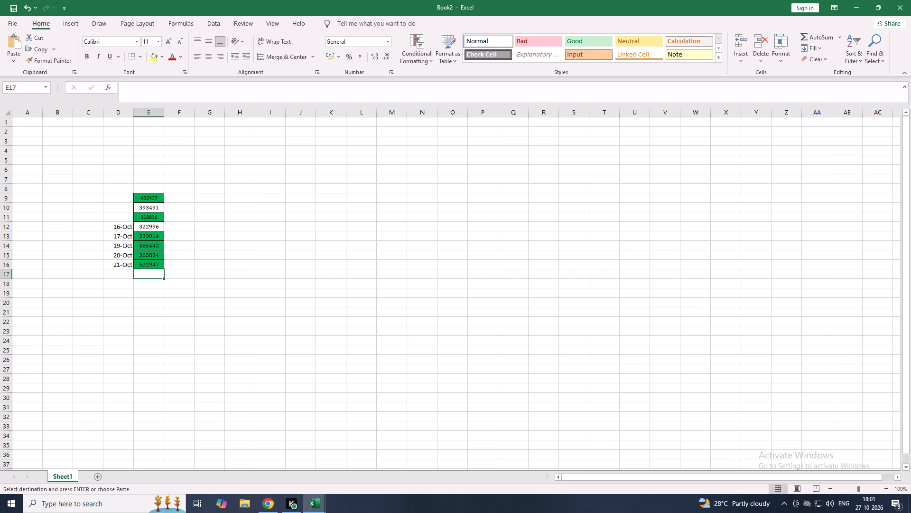
key("ctrl+v")
Label the 254692 deposit figure in Book2 by entering 22 oct in cell D17, and return to the Short Cash Report 22-Oct-2026 workbook.
left_click(119, 274)
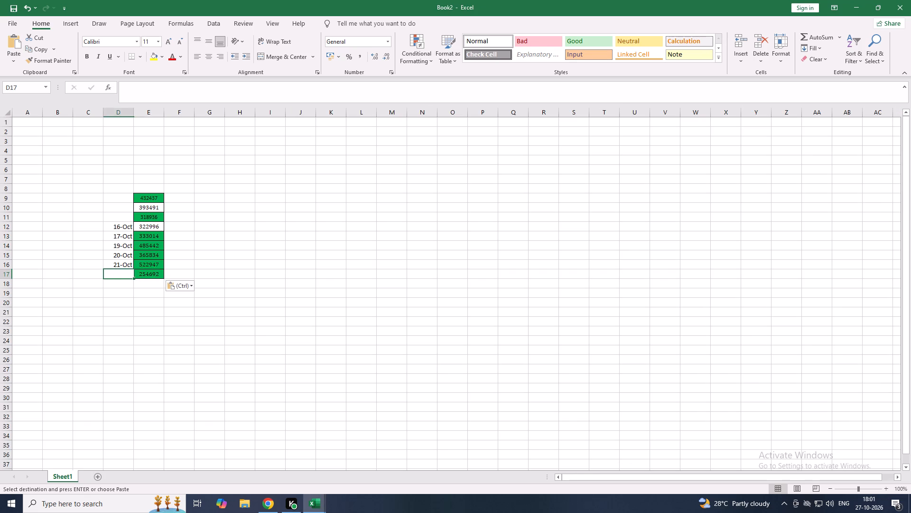
type("22")
key("space")
type("oct")
key("Down")
key("alt+Tab")
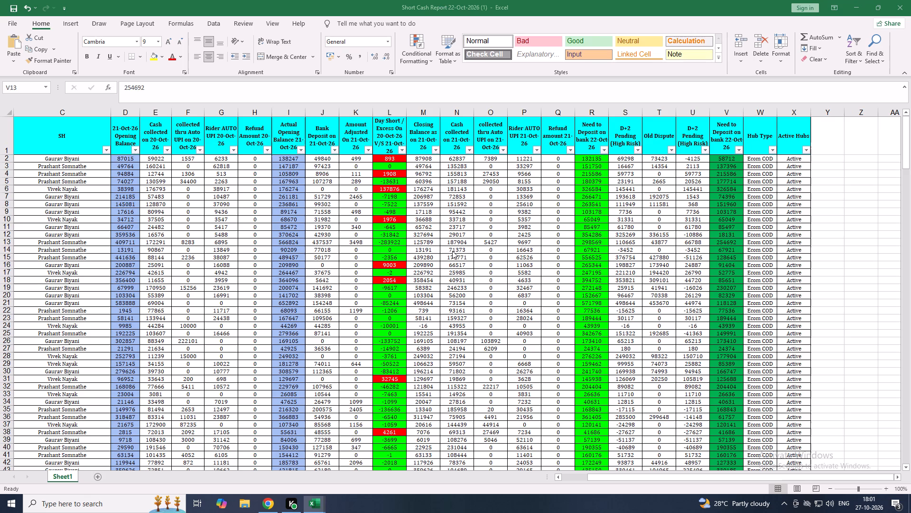
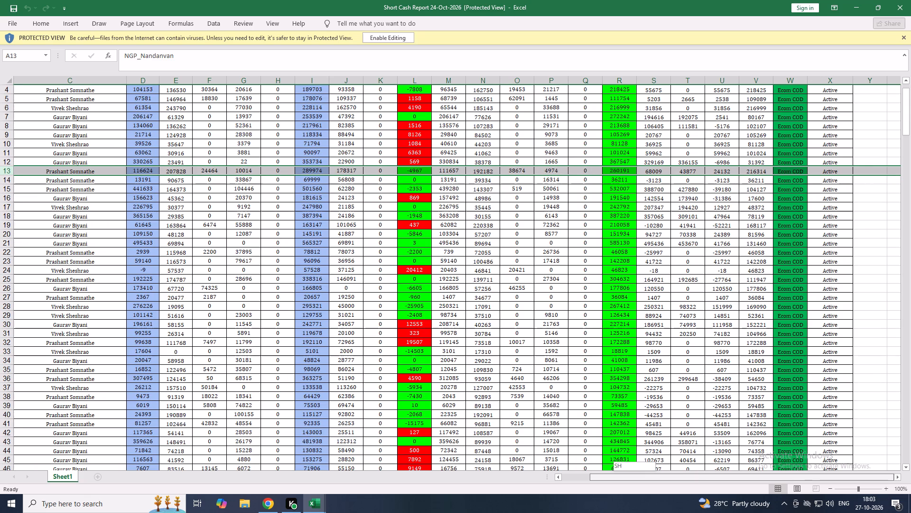
Copy NGP_Nandanvan's Need to Deposit on bank 24-Oct-26 figure, 216314, from the Short Cash Report 24-Oct-2026 workbook into cell E19 of Book2.
scroll(744, 205, "up", 3)
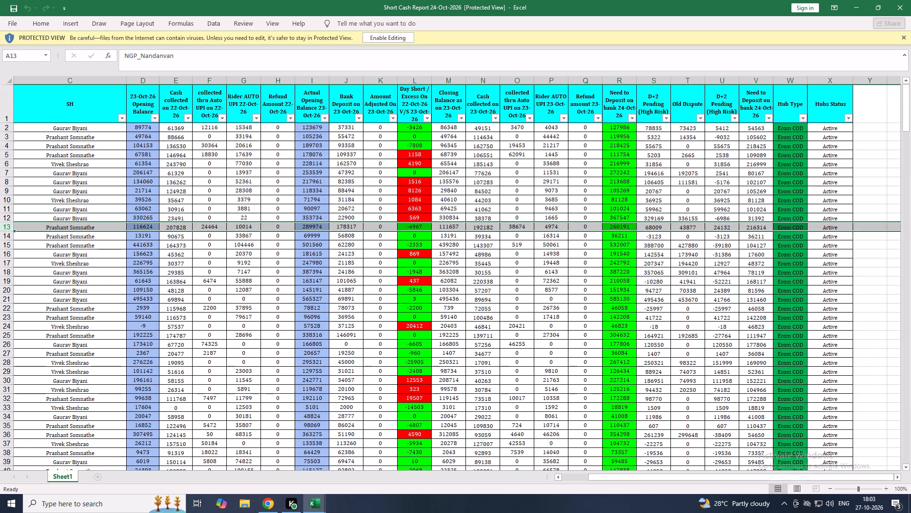
left_click(753, 226)
key("ctrl+c")
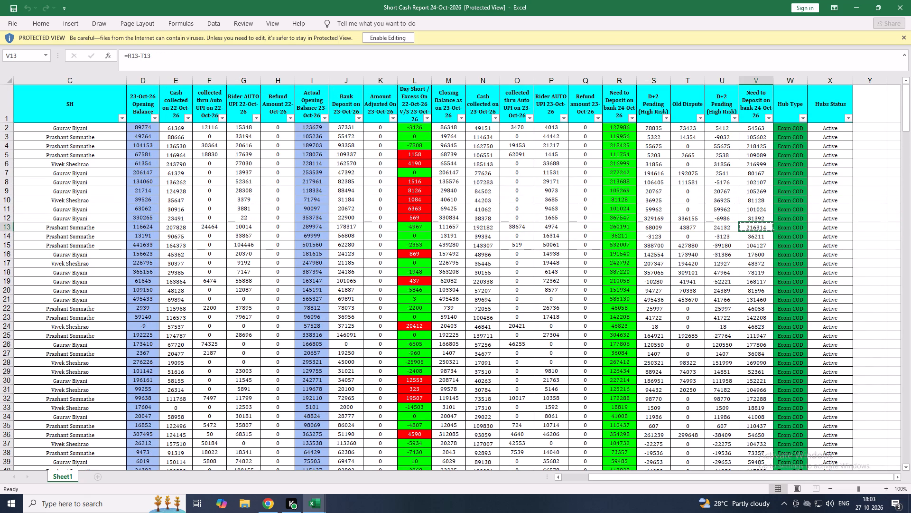
key("alt+Tab")
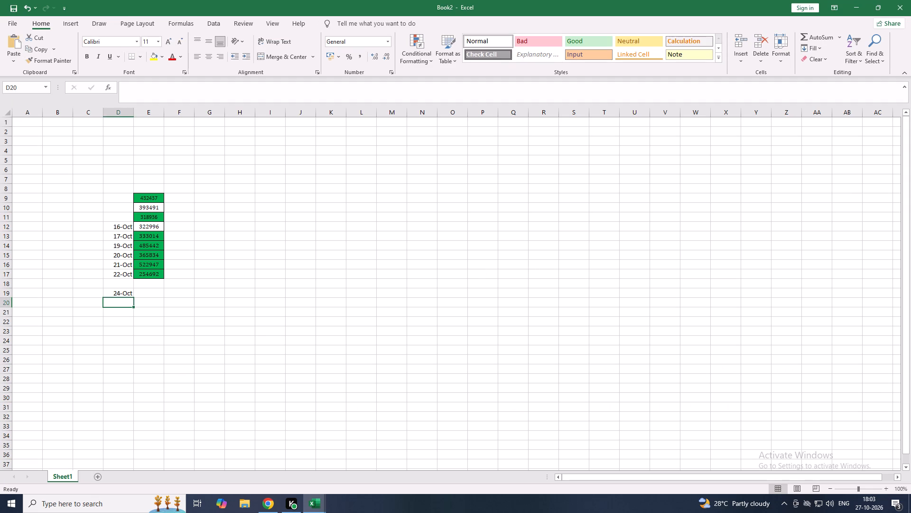
left_click(148, 294)
key("ctrl+v")
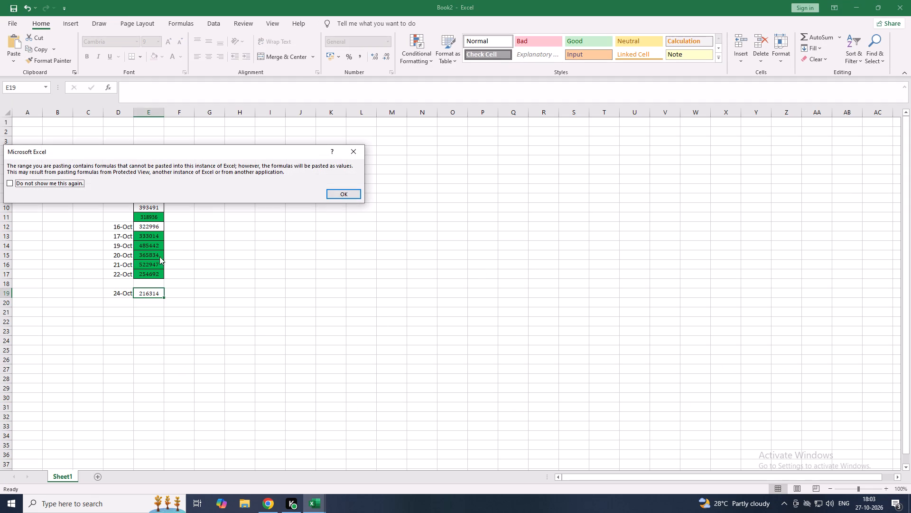
left_click(356, 151)
key("alt+Tab")
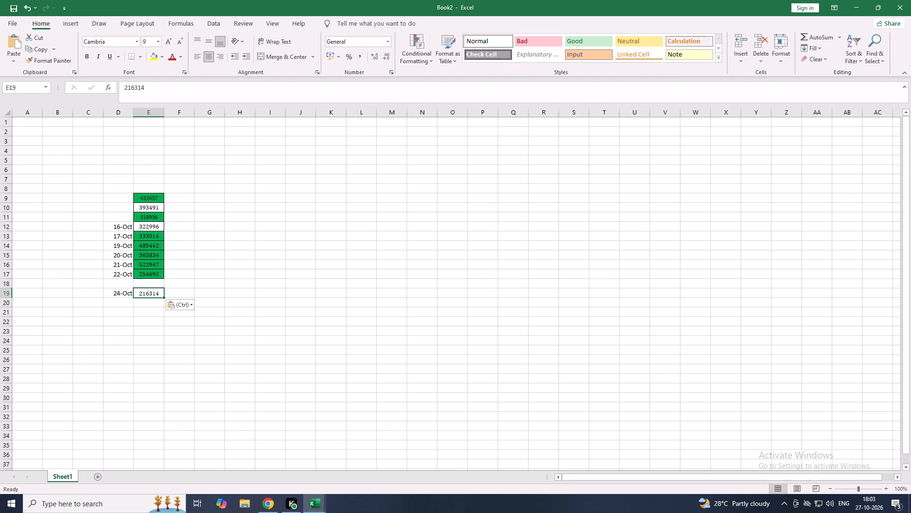
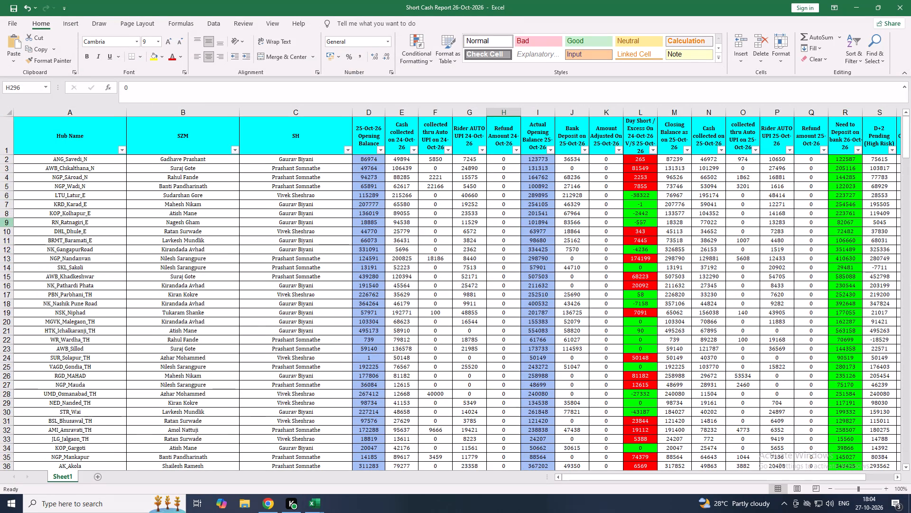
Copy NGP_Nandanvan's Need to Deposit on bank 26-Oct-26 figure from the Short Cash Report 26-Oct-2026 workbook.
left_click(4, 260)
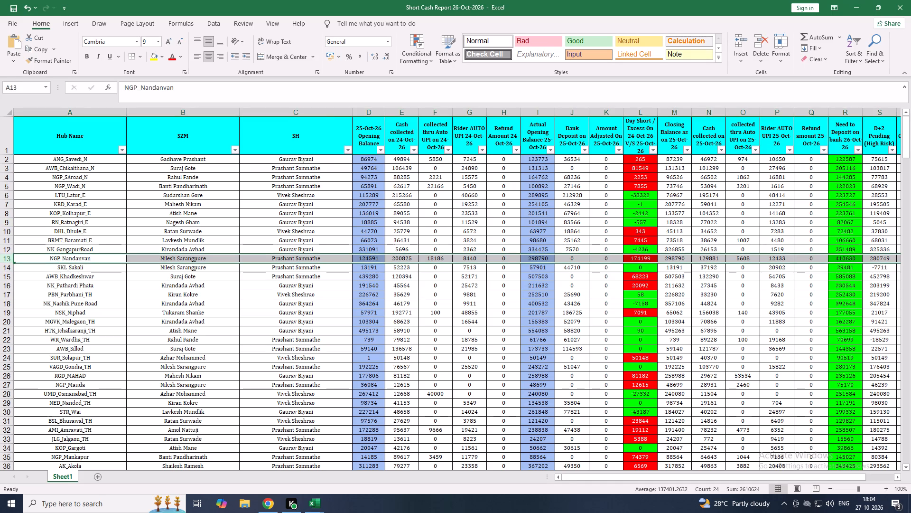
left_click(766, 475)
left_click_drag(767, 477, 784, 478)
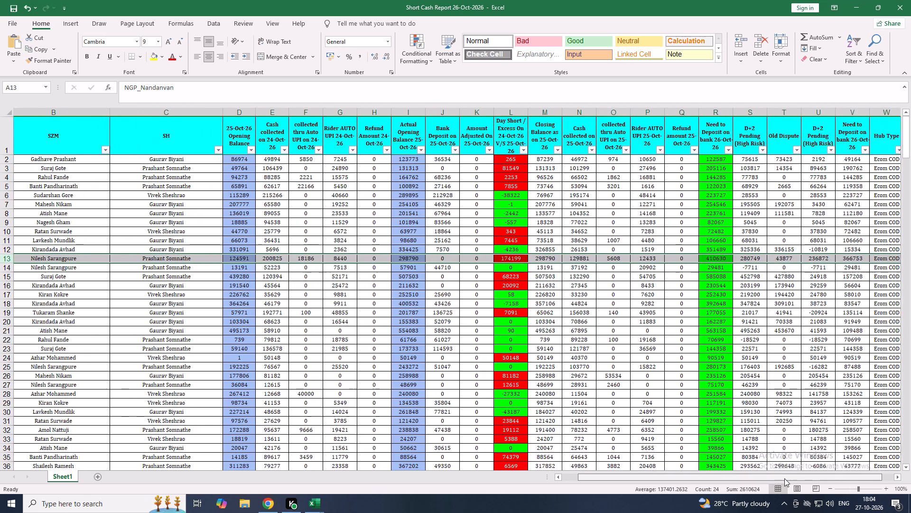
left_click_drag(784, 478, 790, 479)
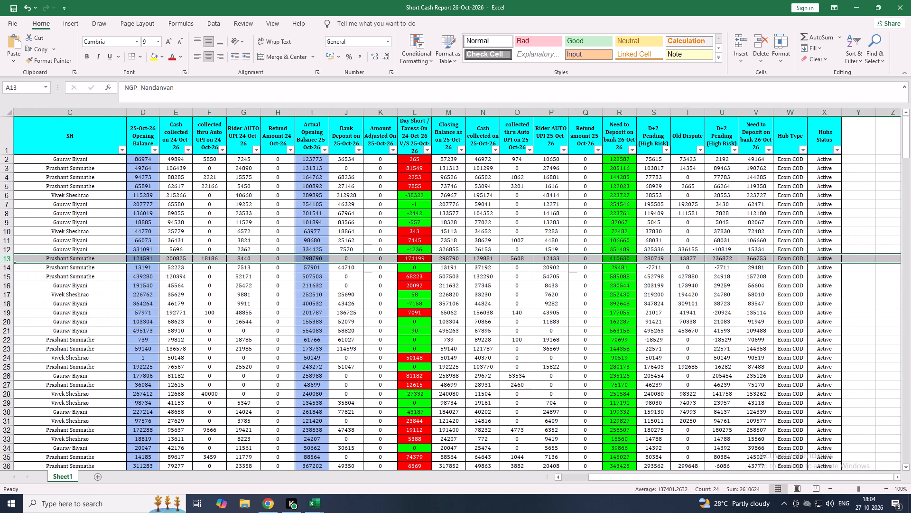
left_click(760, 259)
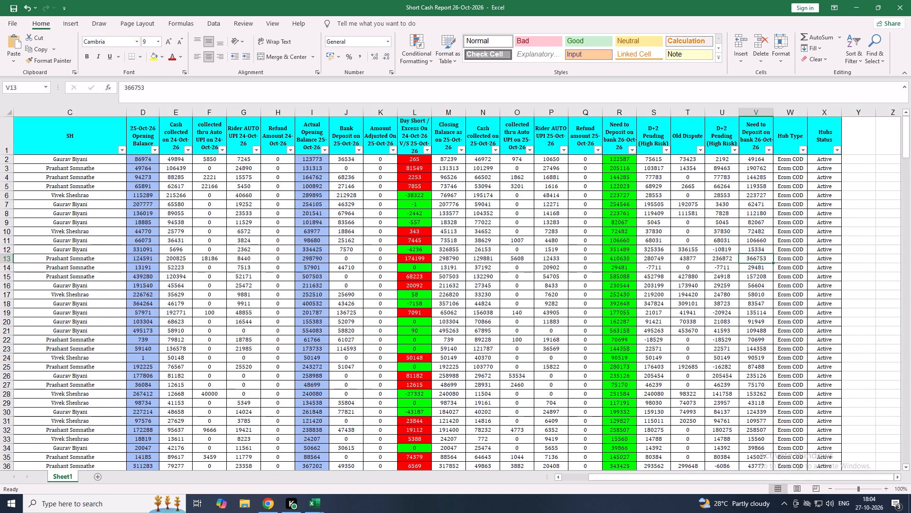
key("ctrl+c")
Switch to Book2 and enter the date label 26-Oct in cell D20, below 24-Oct.
key("alt+Tab")
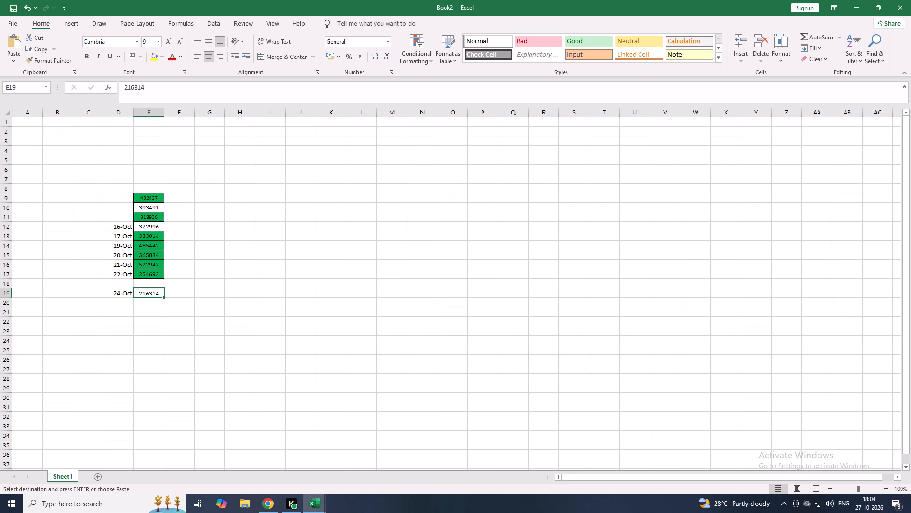
left_click(119, 304)
type("26")
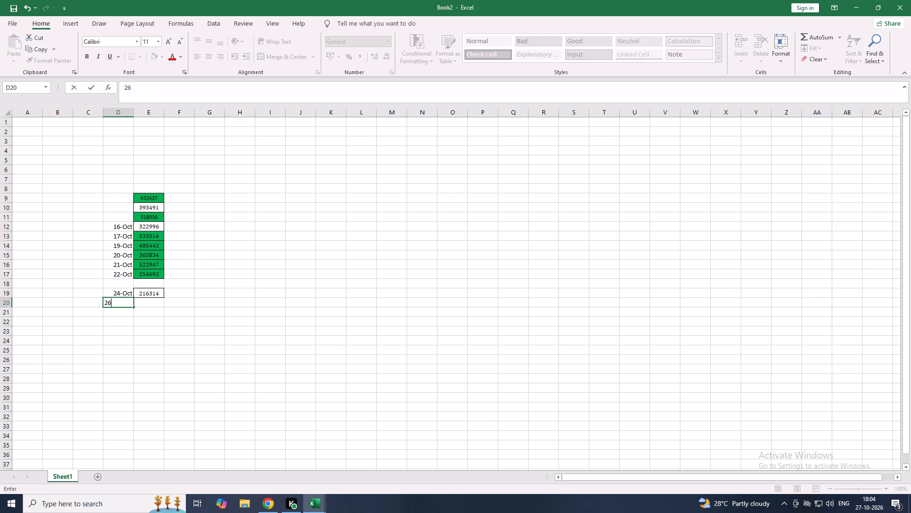
type("- o")
type("ct")
key("Down")
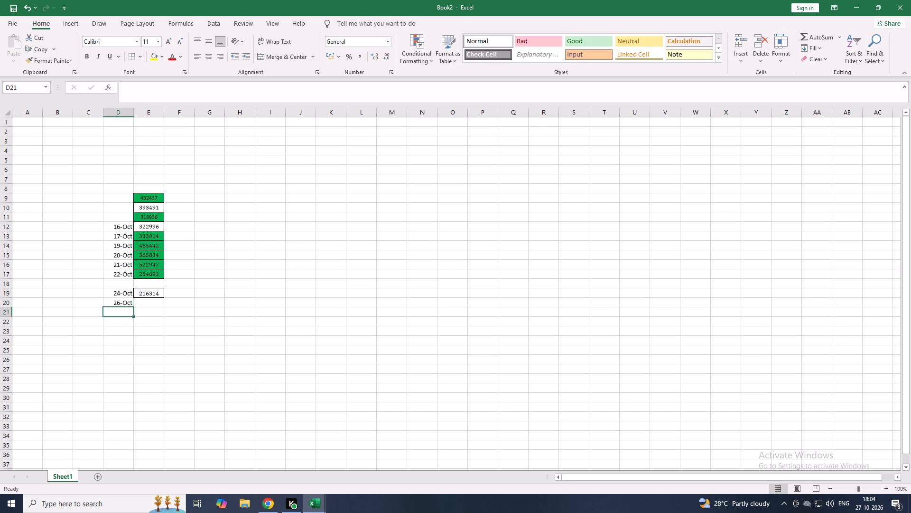
Copy NGP_Nandanvan's Need to Deposit on bank 26-Oct-26 figure, 366753, from the Short Cash Report 26-Oct-2026 workbook into cell E20 of Book2.
key("alt+Tab")
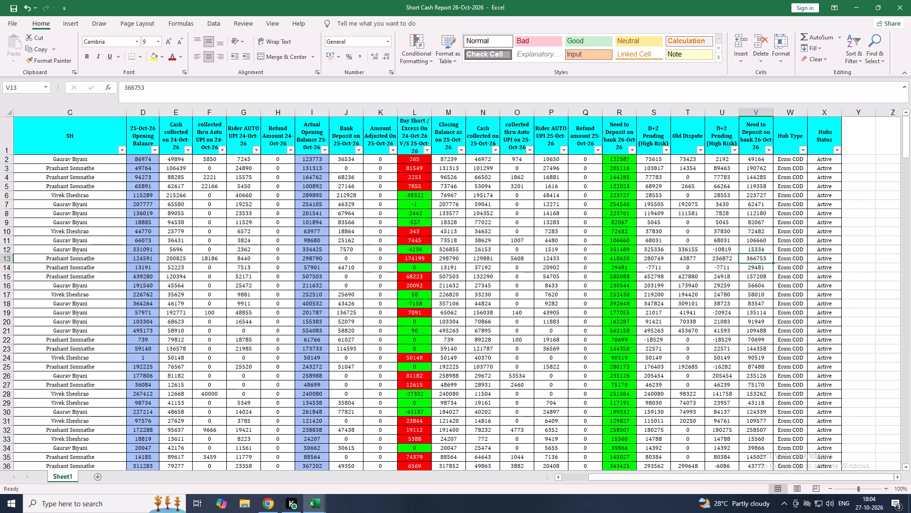
left_click(2, 261)
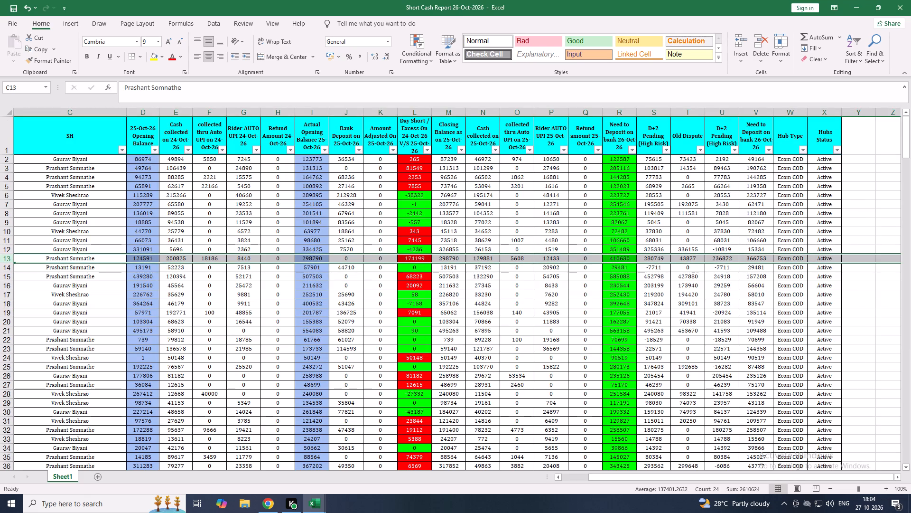
left_click(757, 258)
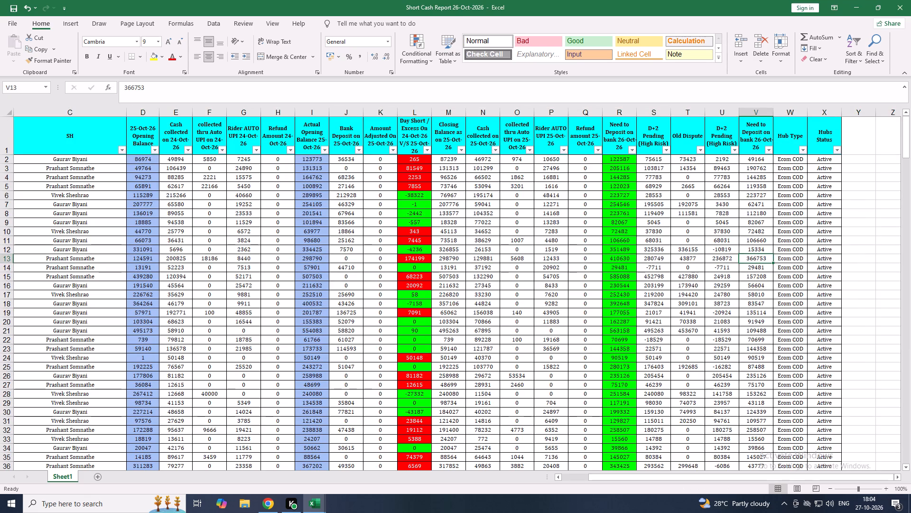
key("ctrl+c")
key("alt+Tab")
left_click(149, 305)
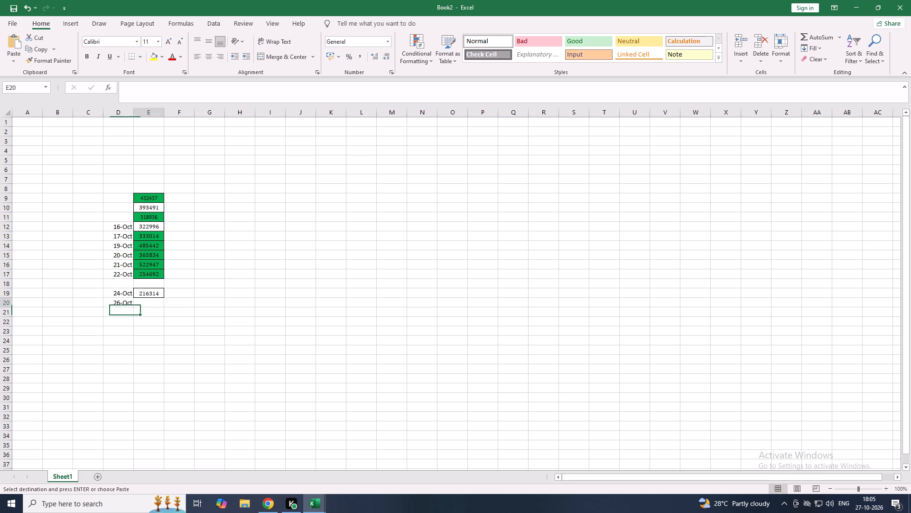
key("ctrl+v")
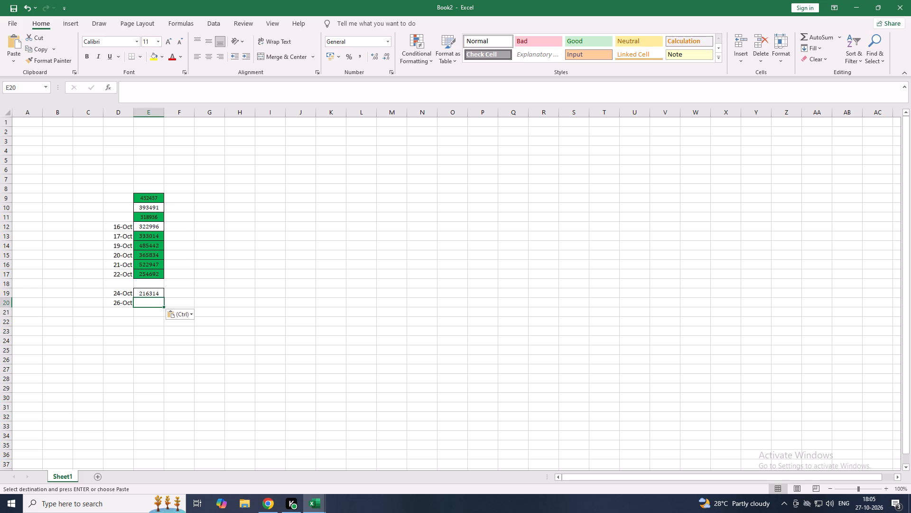
left_click(283, 252)
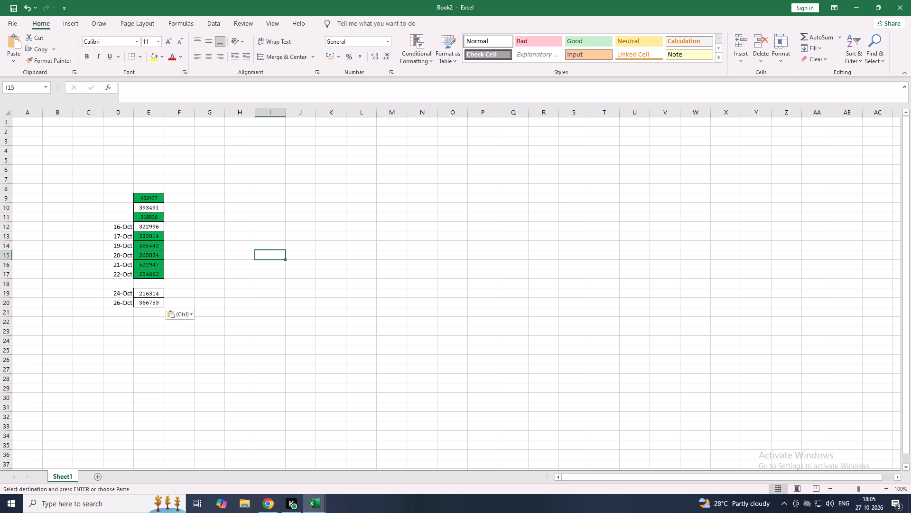
Compare the 26-Oct figure in Book2 with NGP_Nandanvan's deposit figure in the Short Cash Report 26-Oct-2026 workbook.
key("alt+Tab")
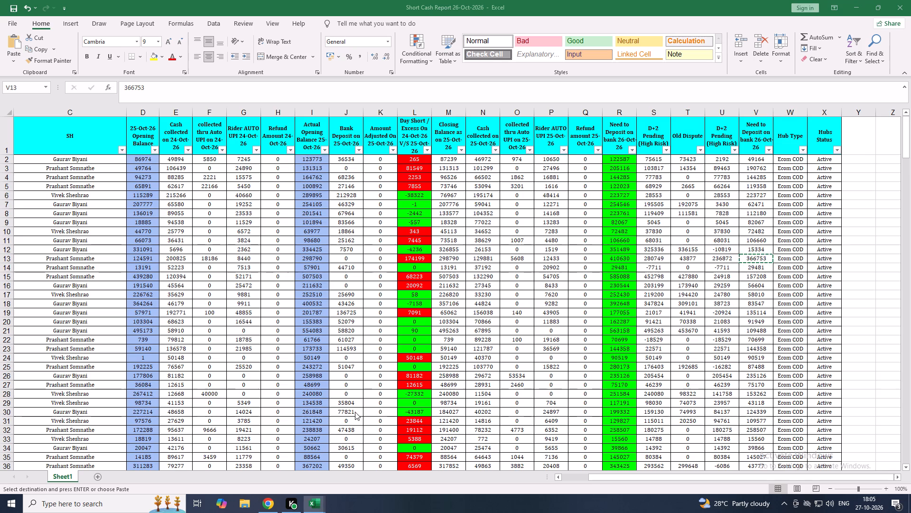
key("alt+Tab")
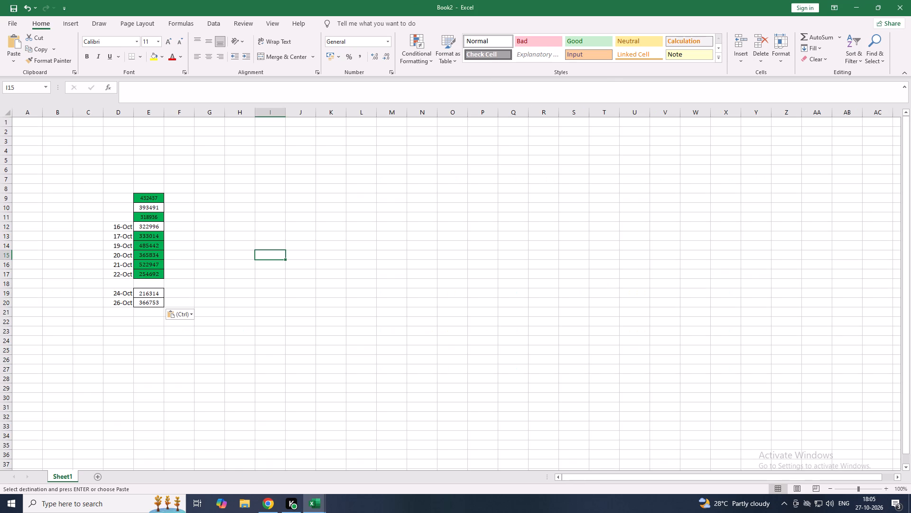
key("alt+Tab")
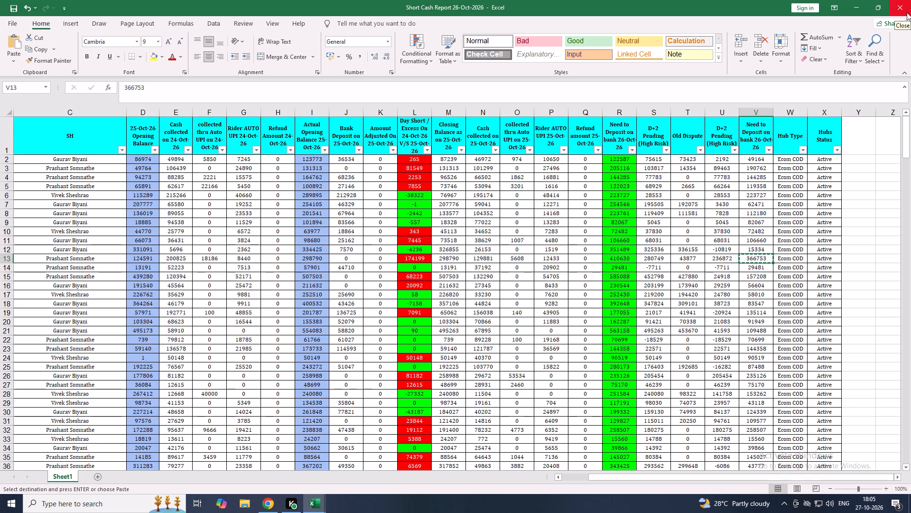
key("alt+Tab")
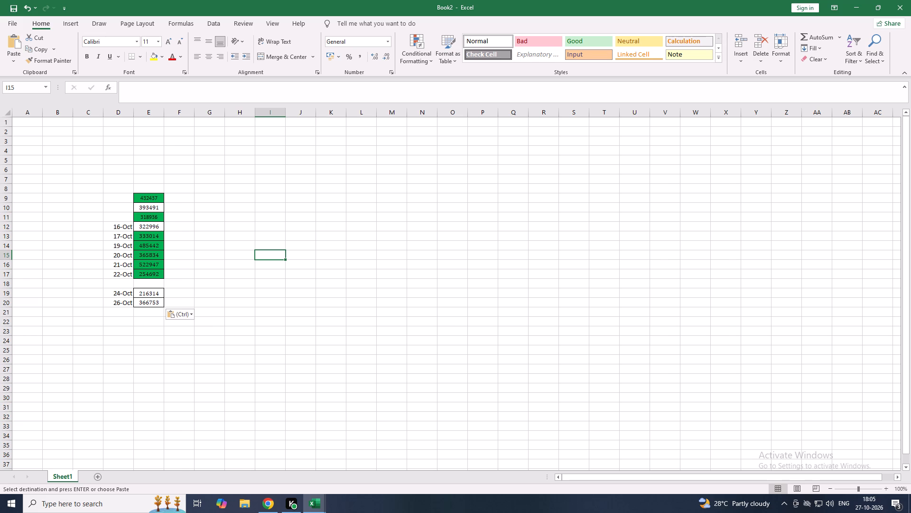
key("alt+Tab")
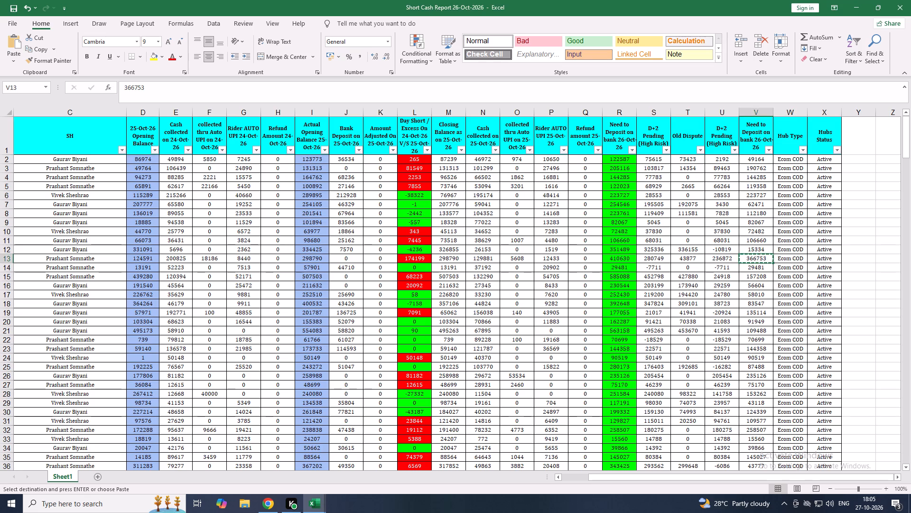
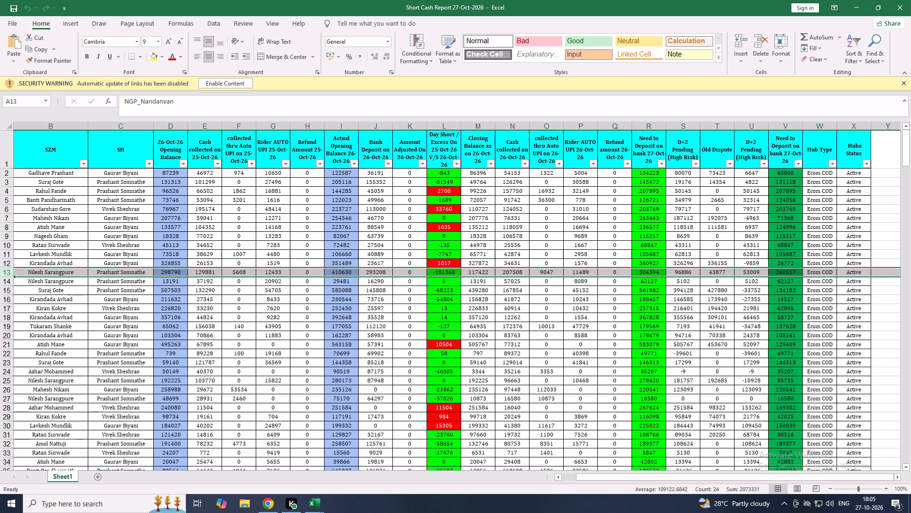
Copy NGP_Nandanvan's Need to Deposit on bank 27-Oct-26 figure, 260517, from the Short Cash Report 27-Oct-2026 workbook into cell E21 of Book2.
key("alt+Tab")
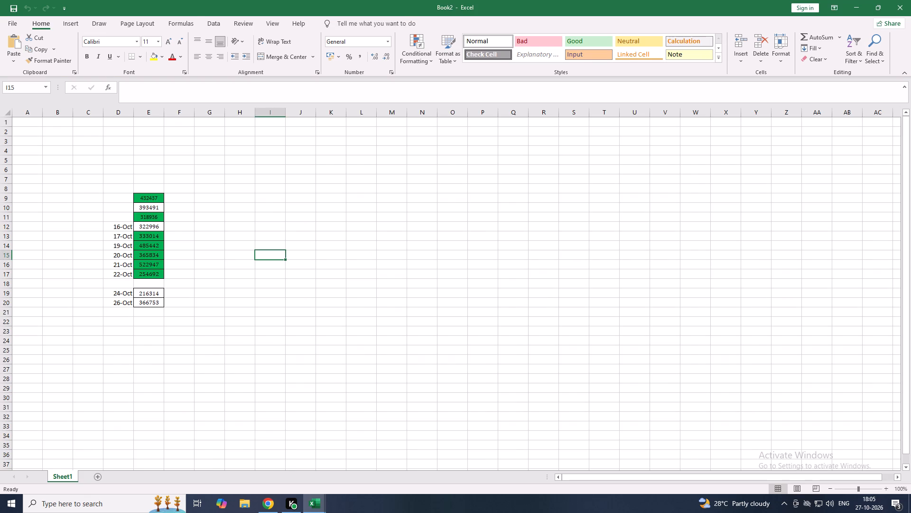
key("alt+Tab")
left_click(778, 275)
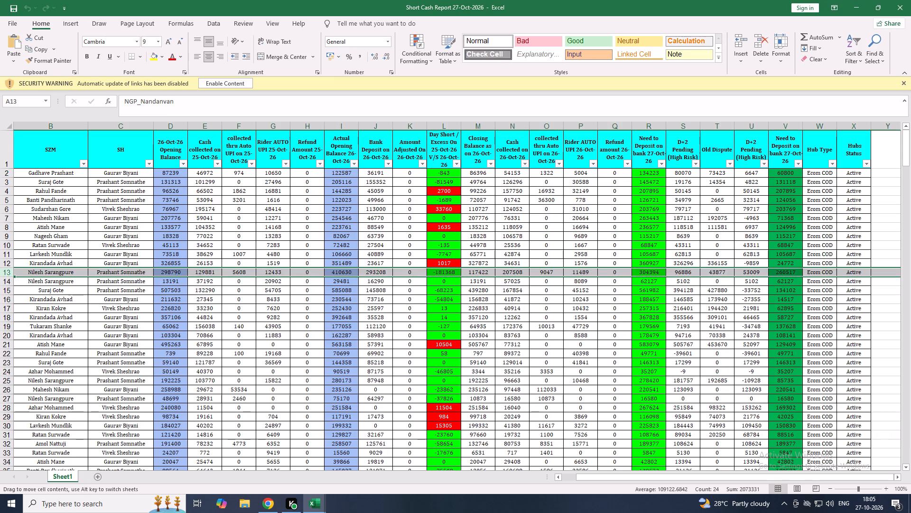
left_click(783, 273)
key("ctrl+c")
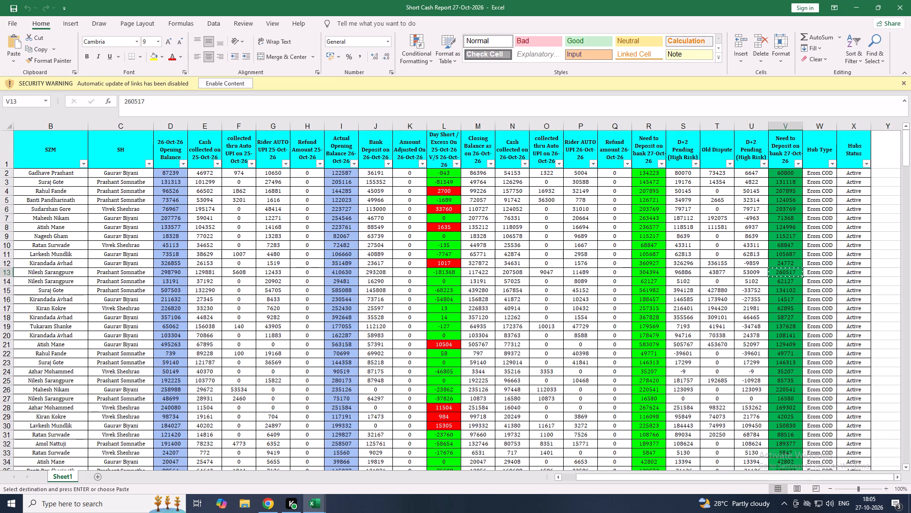
key("alt+Tab")
left_click(151, 313)
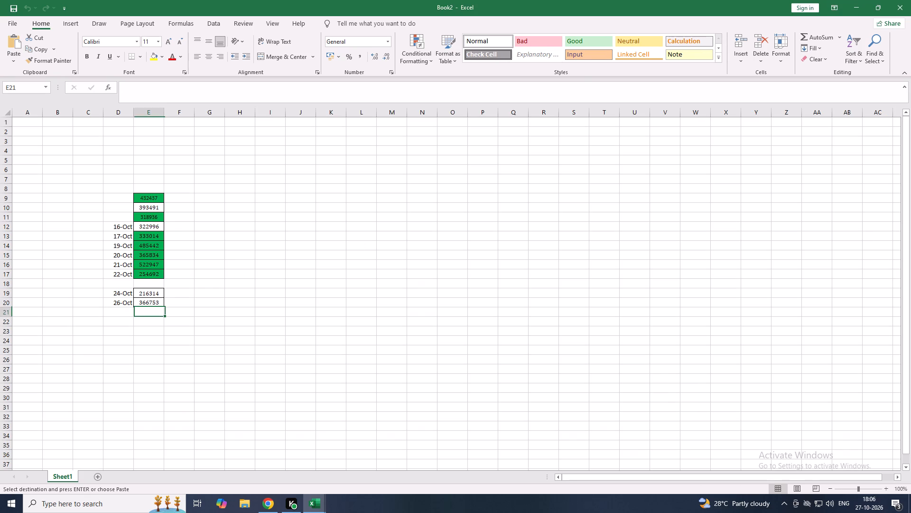
key("ctrl+v")
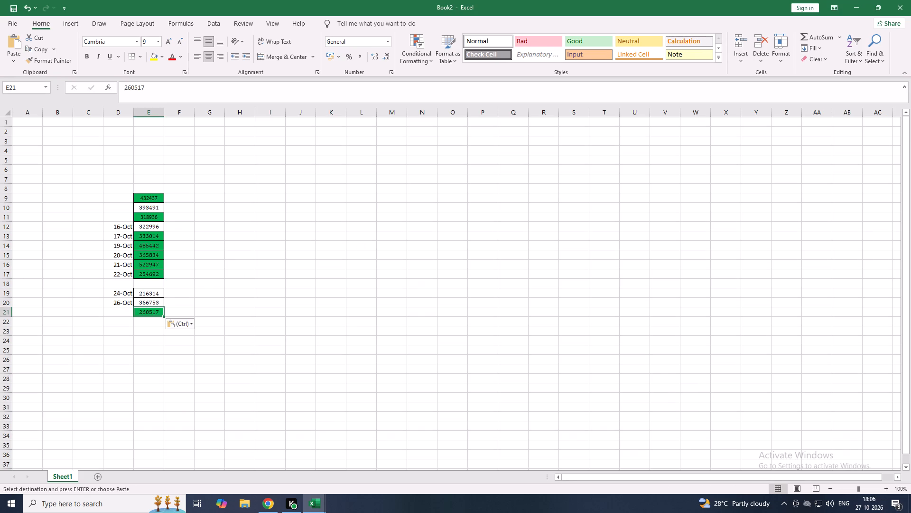
Enter the date label 27 oct in cell D21, beside the newly pasted deposit figure.
left_click(122, 313)
type("27 oct")
key("Down")
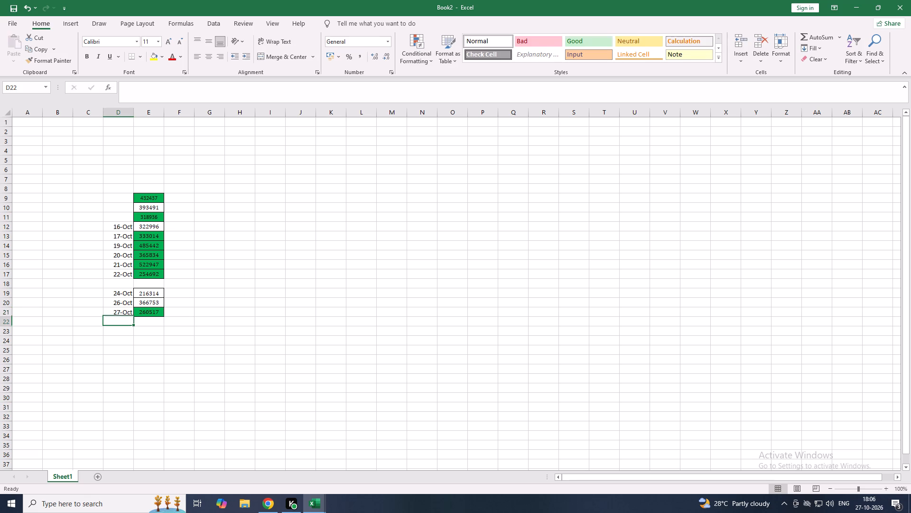
left_click(345, 236)
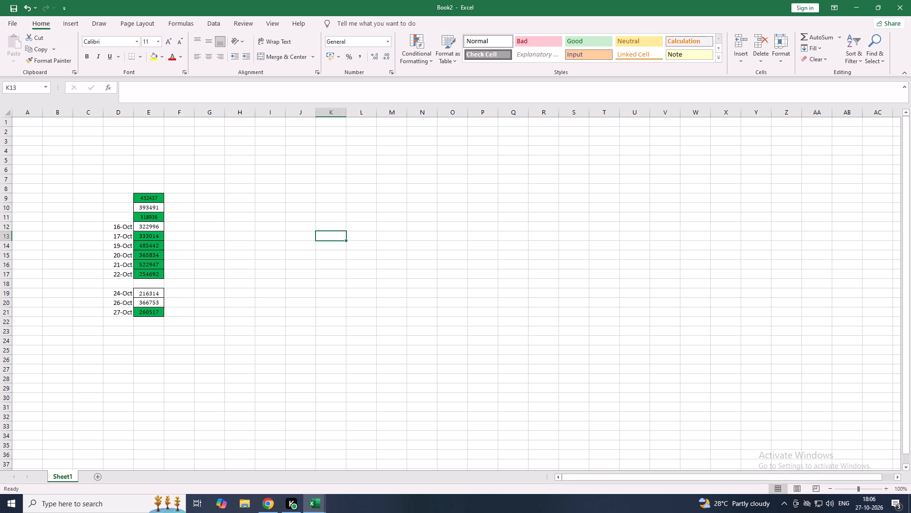
Enter the missing date label 12-oct in cell D9, beside the first deposit figure in the list.
left_click(117, 198)
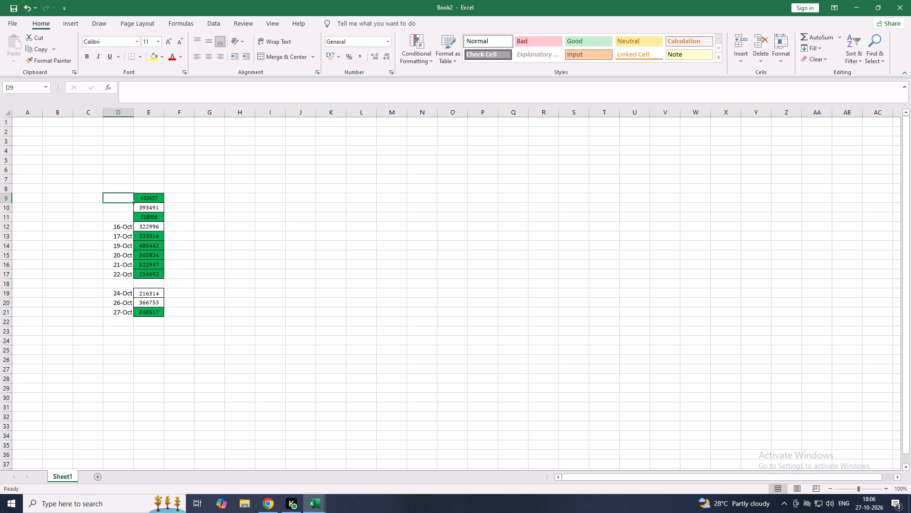
type("12")
key("minus")
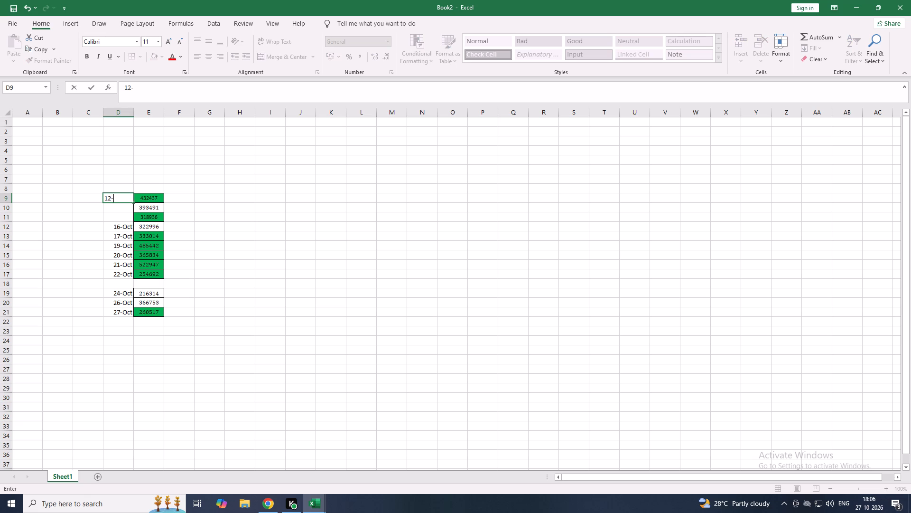
type("oct")
key("Down")
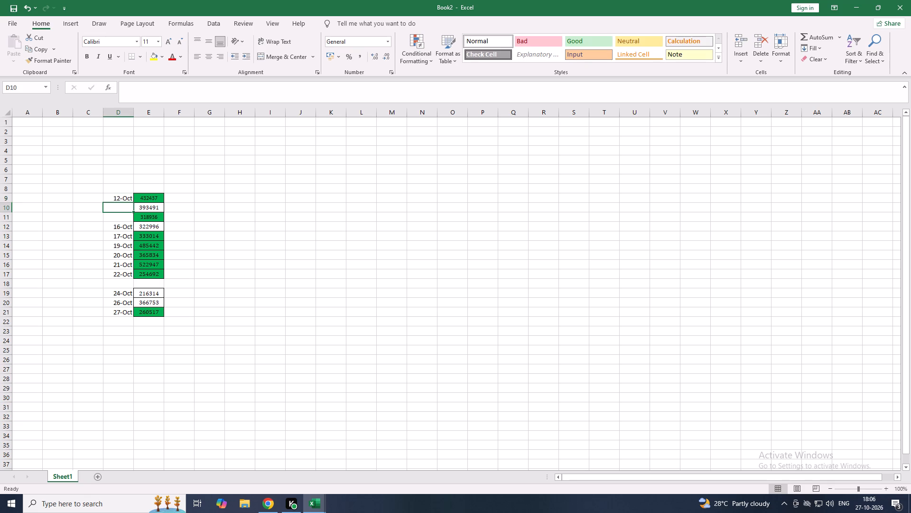
left_click(120, 198)
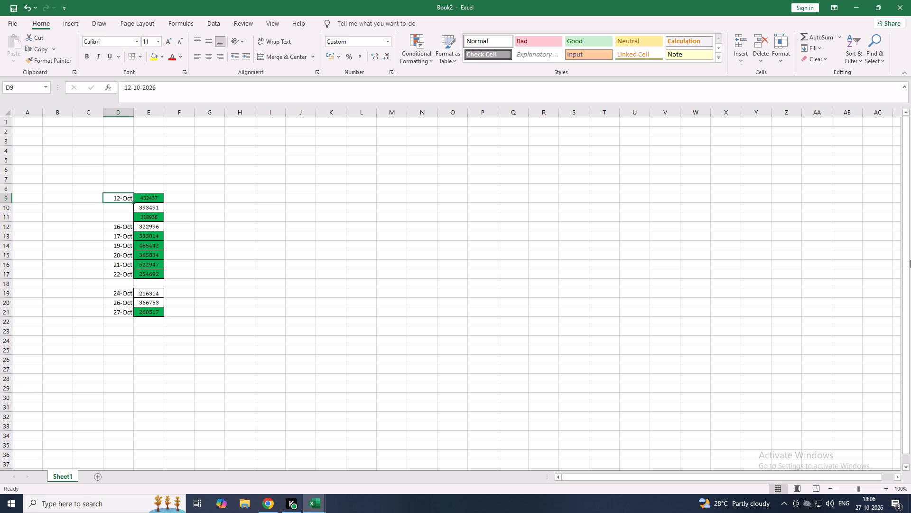
Switch from Book2 back to the Short Cash Report 27-Oct-2026 workbook.
key("alt+Tab")
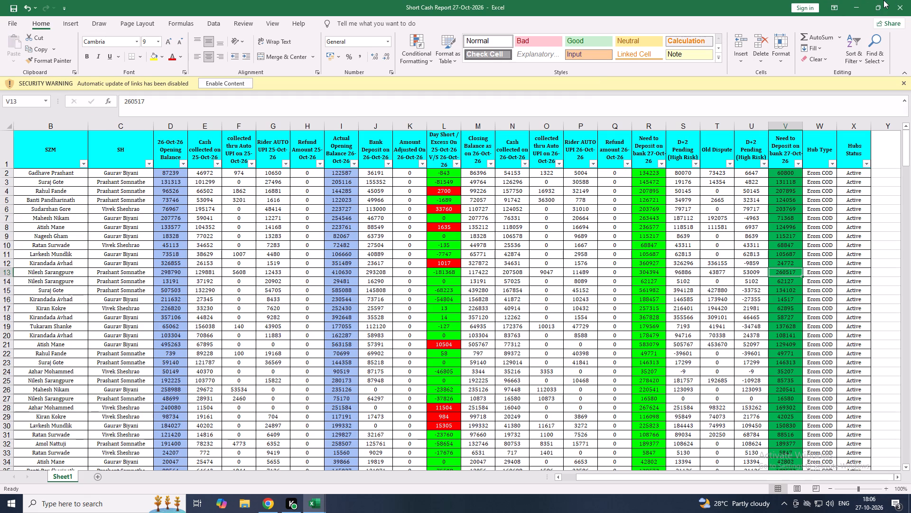
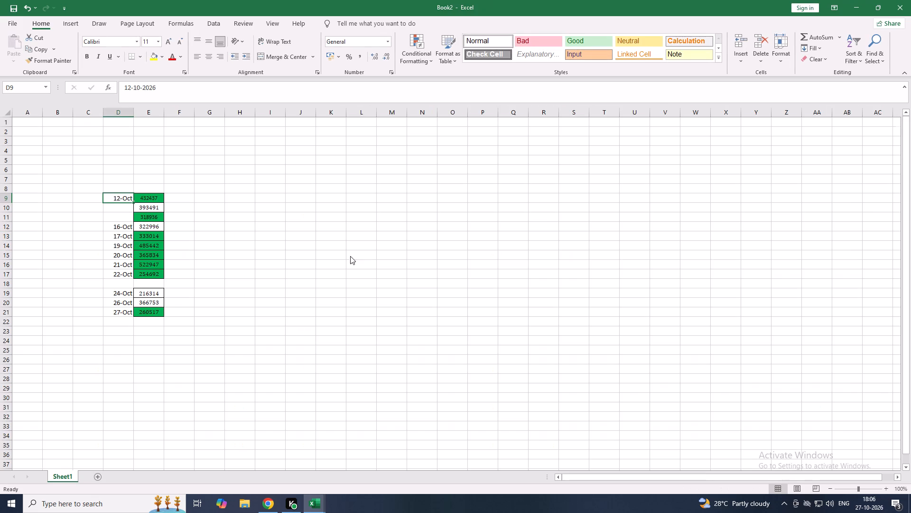
Correct the date label in cell D9, beside the first deposit figure, to 13-10-2026.
double_click(119, 199)
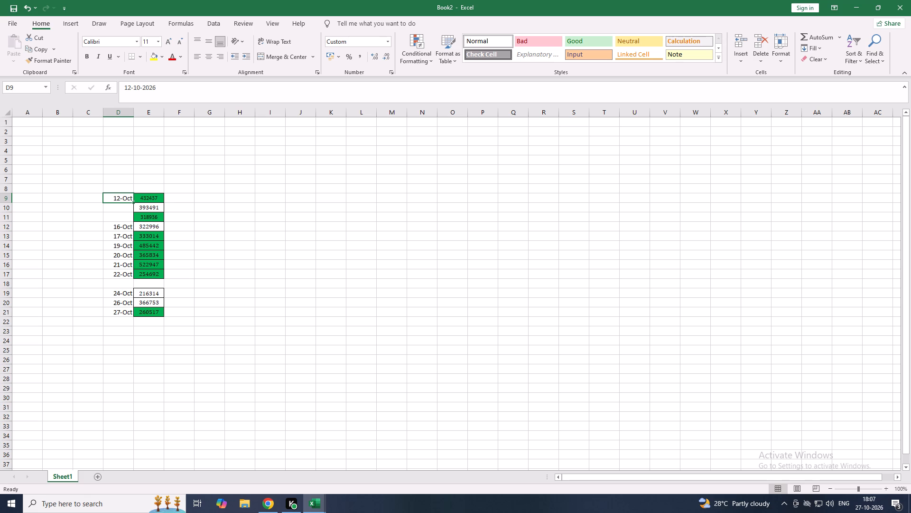
double_click(120, 199)
left_click(107, 196)
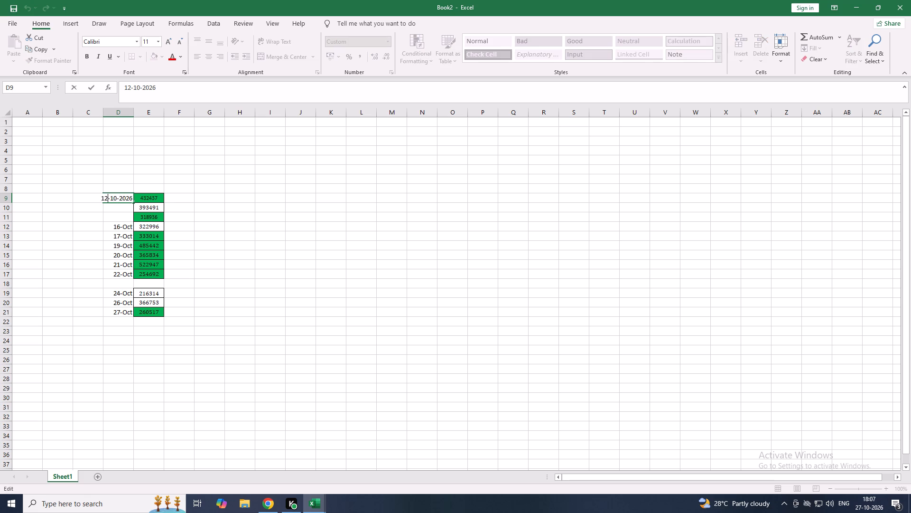
key("BackSpace")
key("3")
left_click(138, 171)
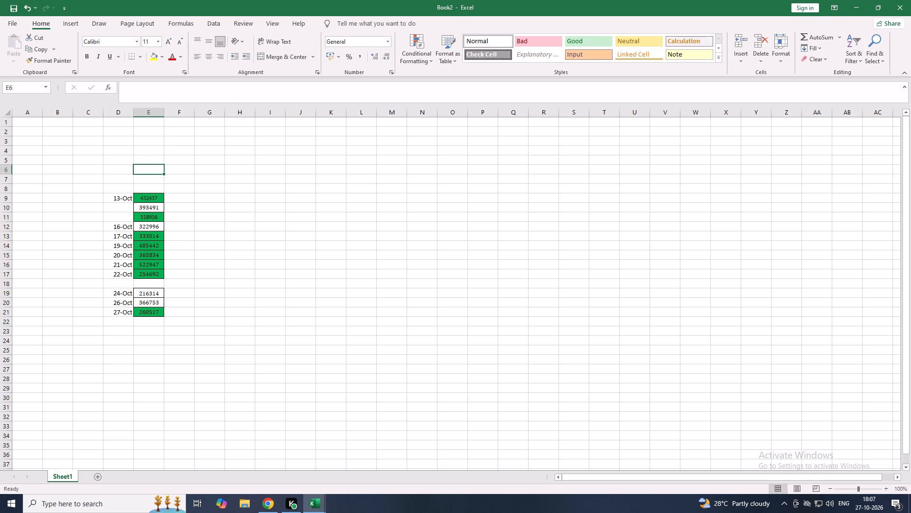
Fill the date series from D9 down through D11 so the next two deposit figures are labelled 14-Oct and 15-Oct.
left_click(124, 198)
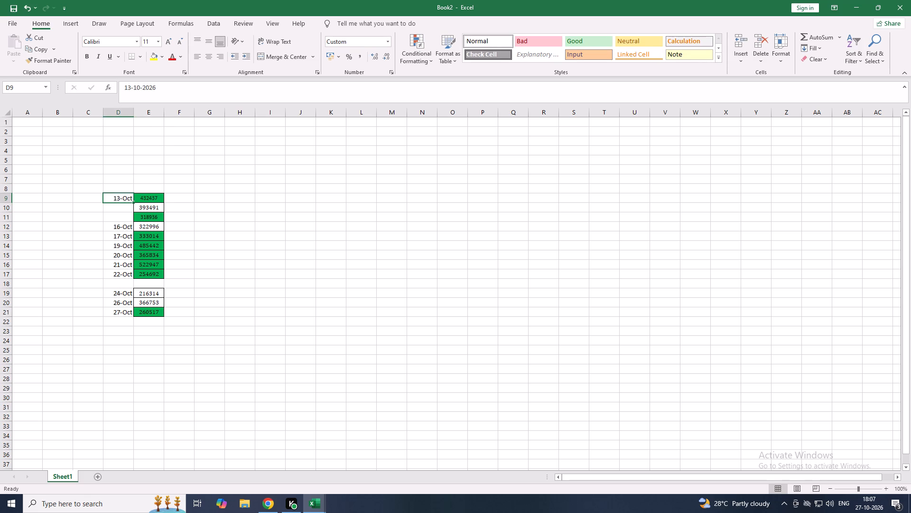
left_click_drag(132, 202, 130, 220)
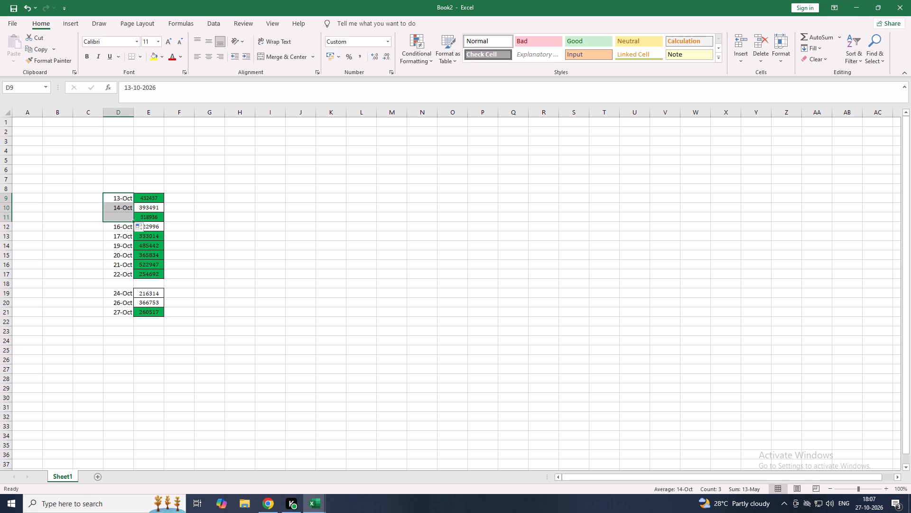
left_click(326, 226)
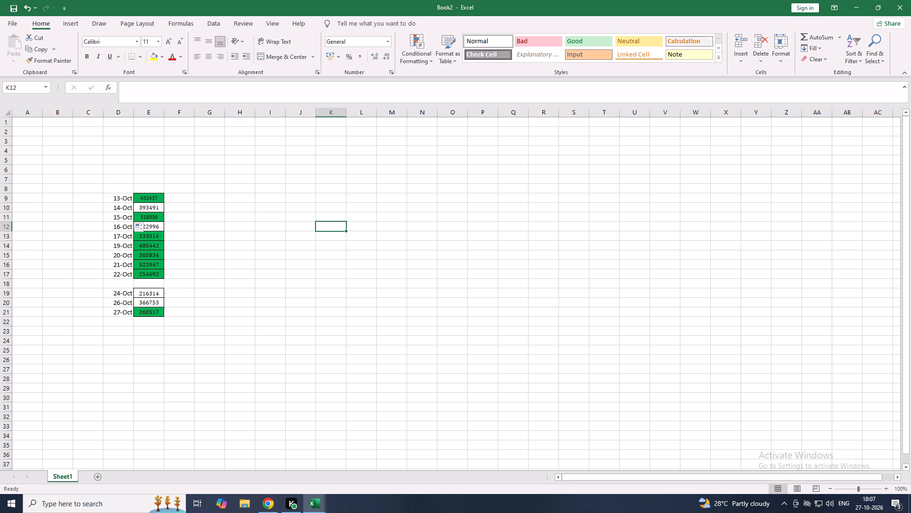
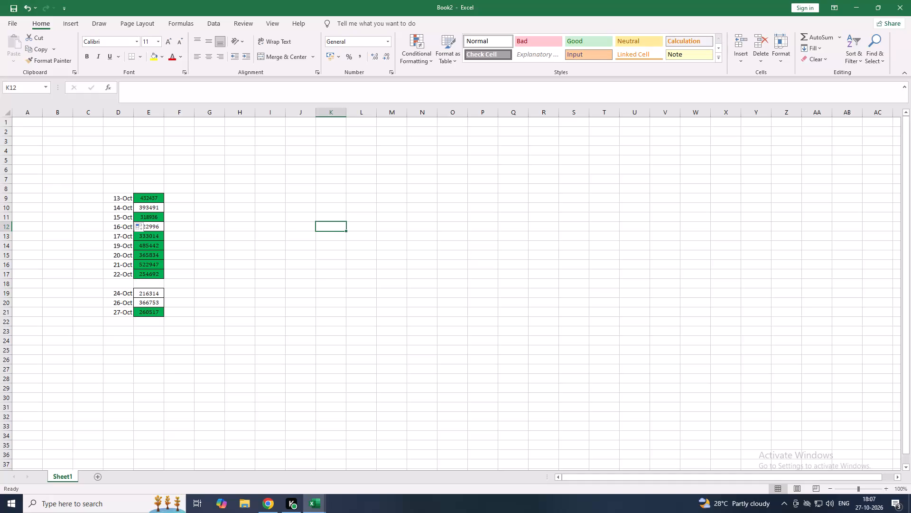
Enter the amount 361296 in cell F9, beside the 13-Oct deposit figure.
left_click(179, 197)
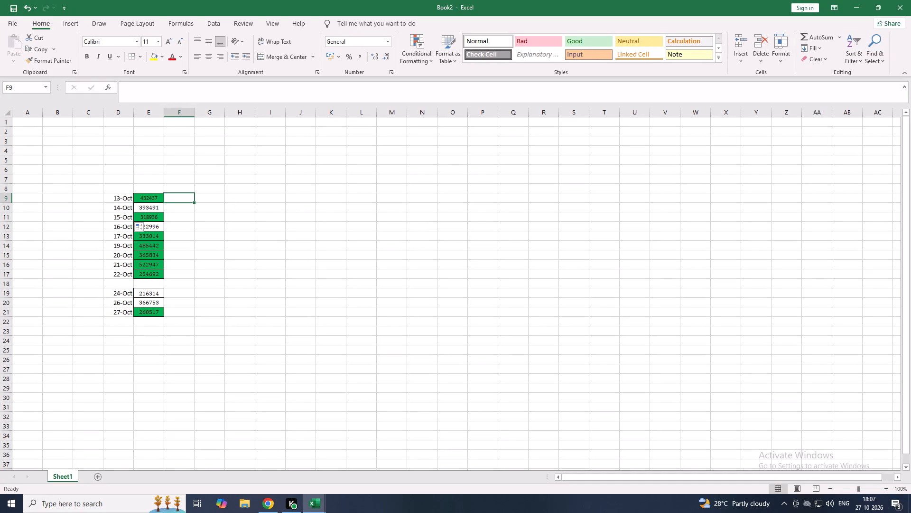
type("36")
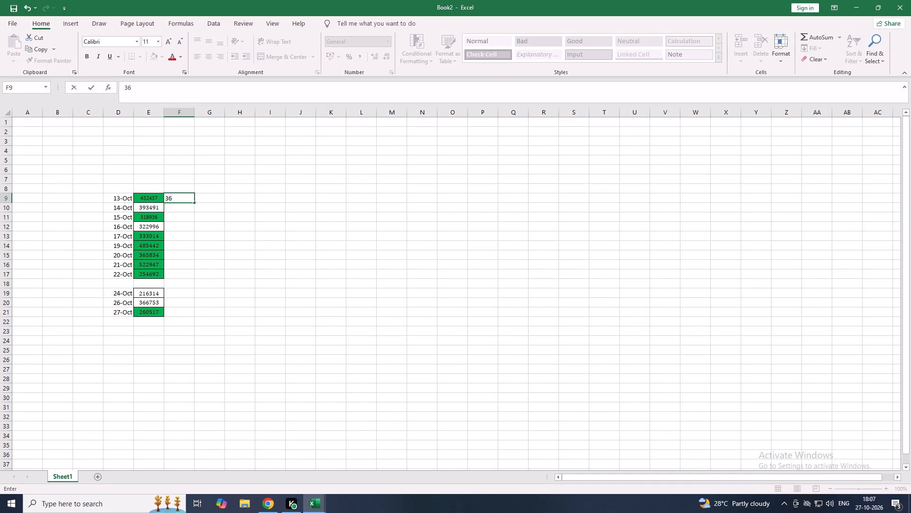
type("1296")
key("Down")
Calculate the 13-Oct difference in cell G9 with the formula =E9-F9.
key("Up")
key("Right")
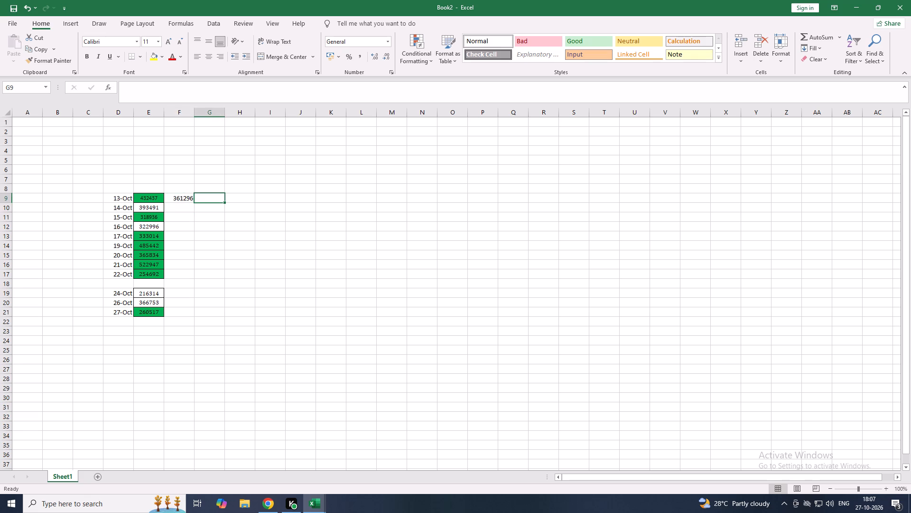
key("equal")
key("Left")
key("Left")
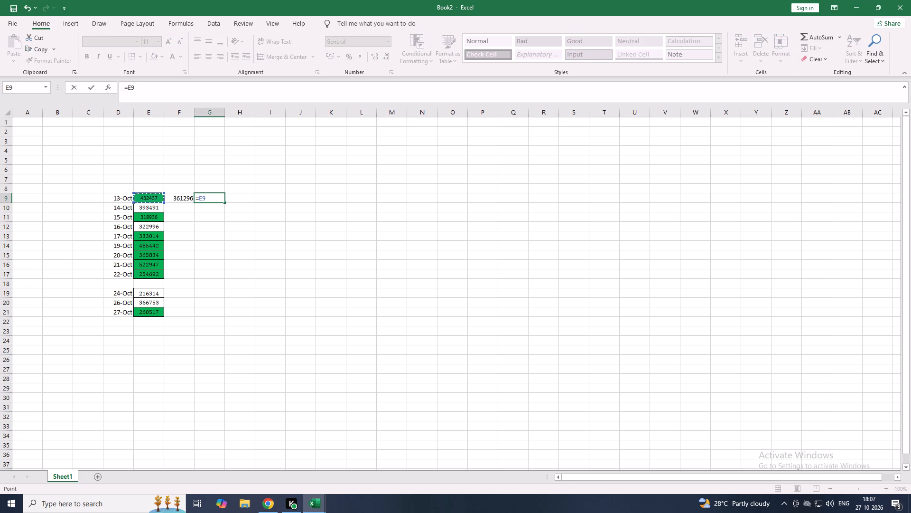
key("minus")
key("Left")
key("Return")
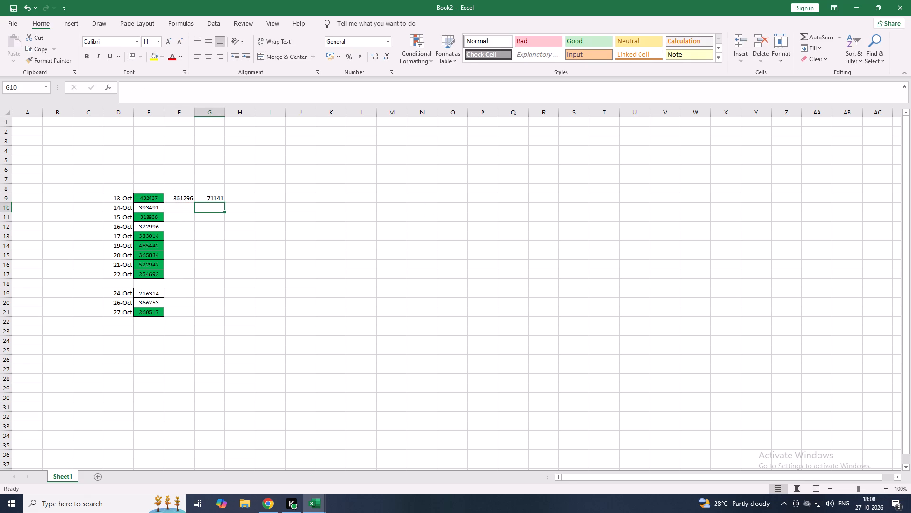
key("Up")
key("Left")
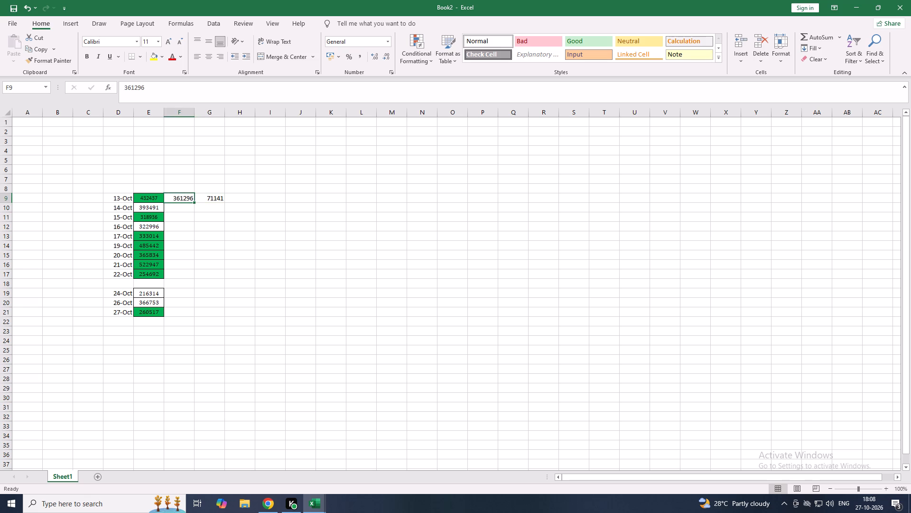
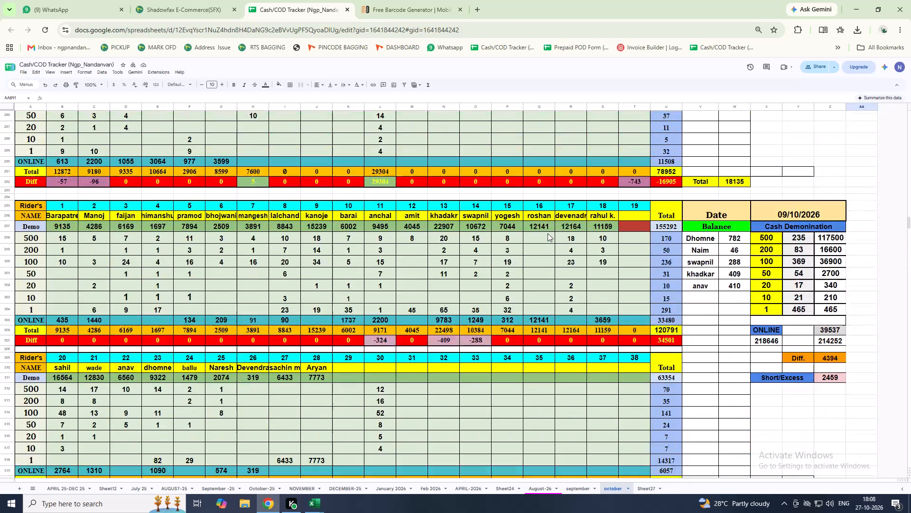
Look through the October sheet's date-wise rider cash blocks, from the earlier dates up to 10/11/2026.
scroll(548, 233, "up", 19)
scroll(530, 236, "up", 5)
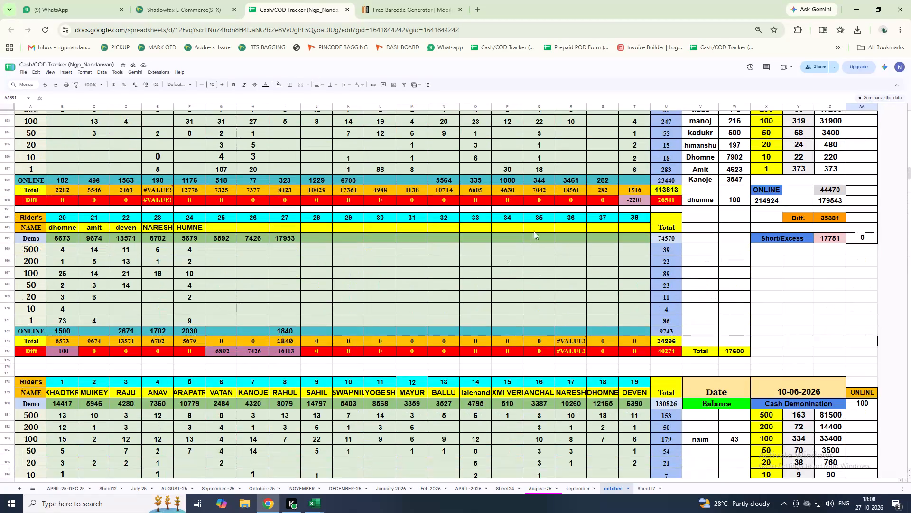
scroll(535, 229, "down", 18)
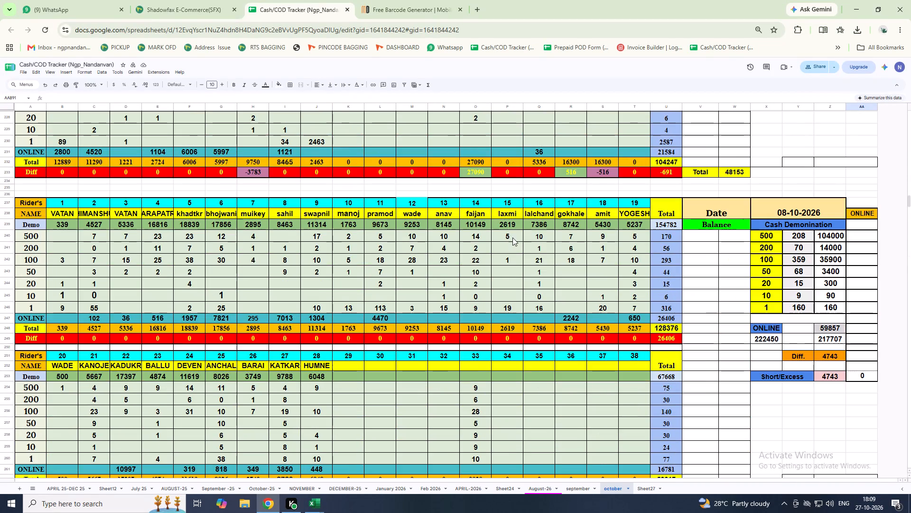
scroll(513, 237, "down", 10)
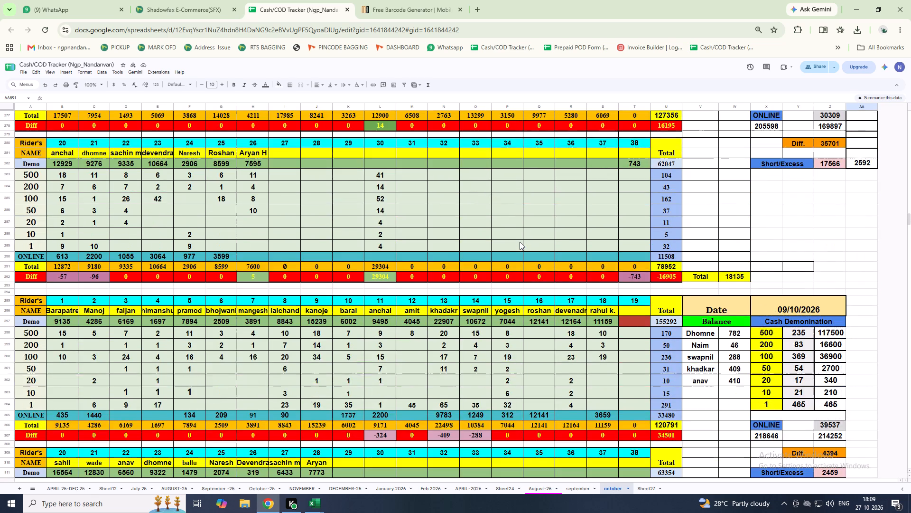
scroll(520, 242, "down", 10)
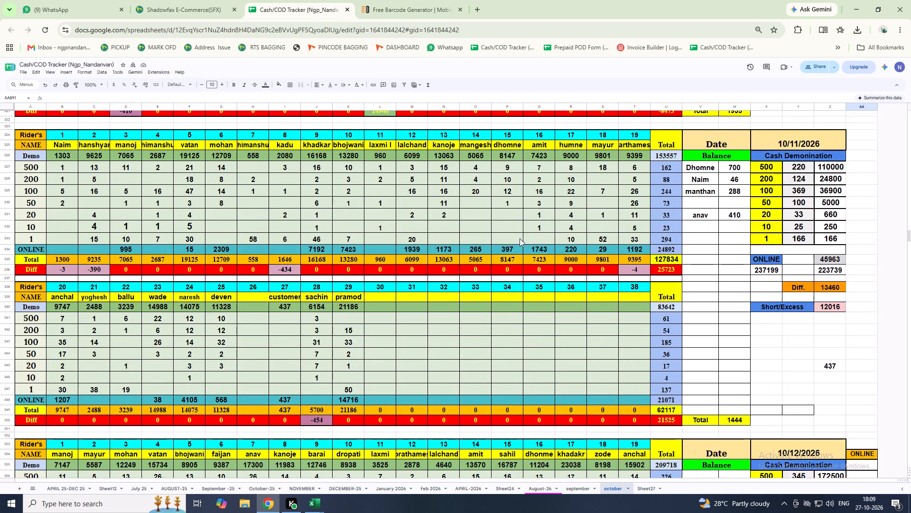
Show the edit history of rider 13's Demo amount in the 10/12/2026 block.
scroll(520, 238, "down", 4)
left_click(434, 282)
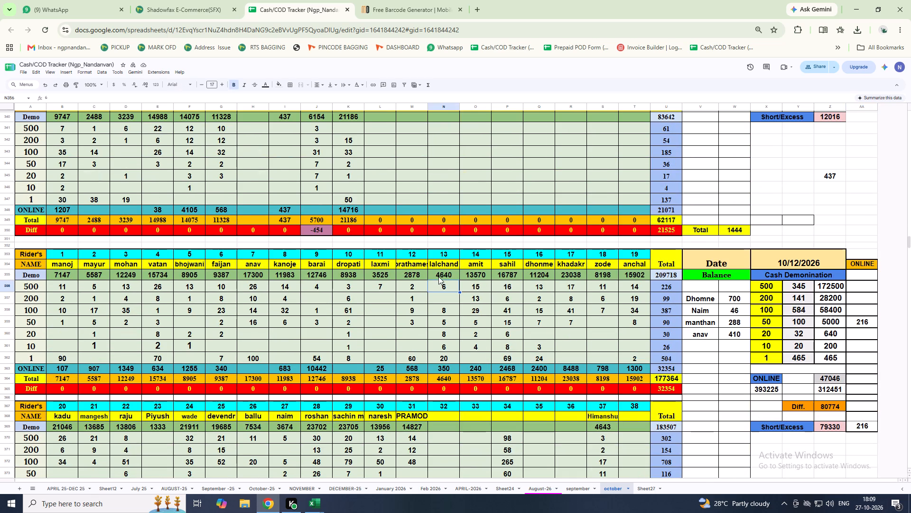
right_click(439, 275)
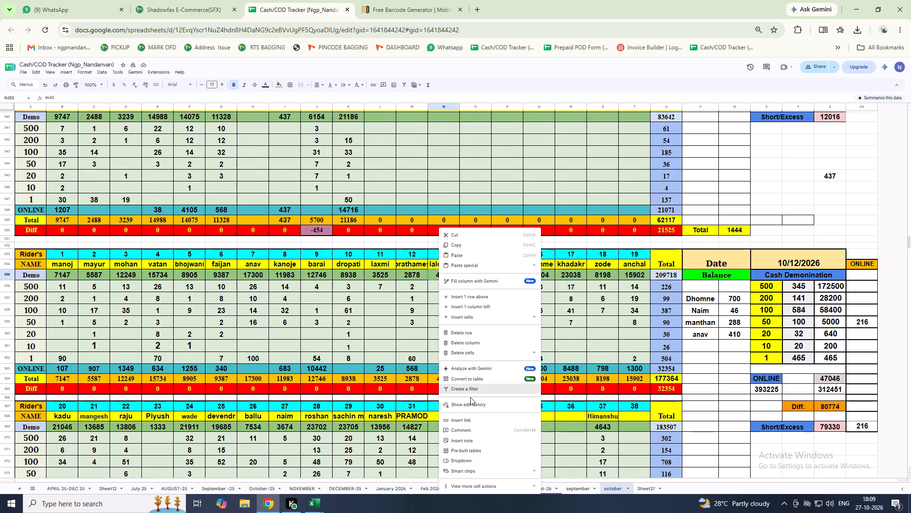
left_click(466, 404)
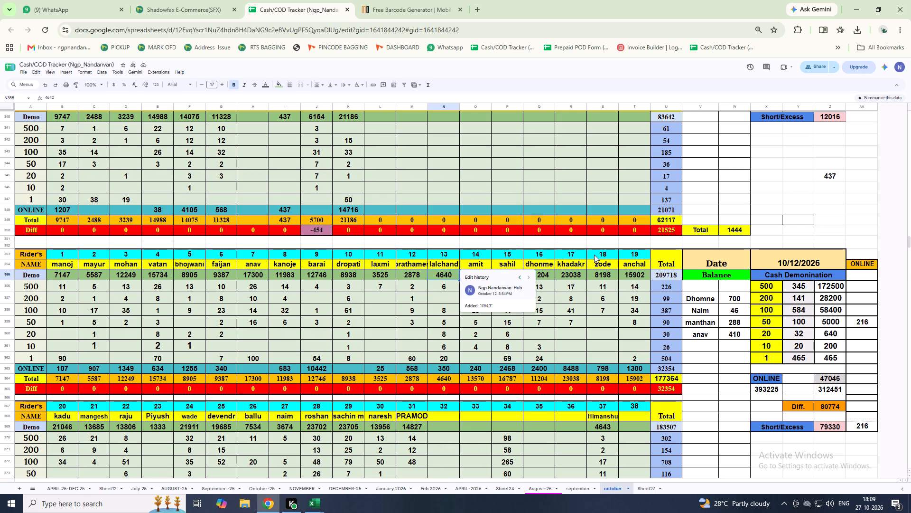
left_click(583, 314)
Review the second 10/12/2026 rider table and the 13/10/2026 block with its balances and cash denominations.
scroll(586, 273, "down", 6)
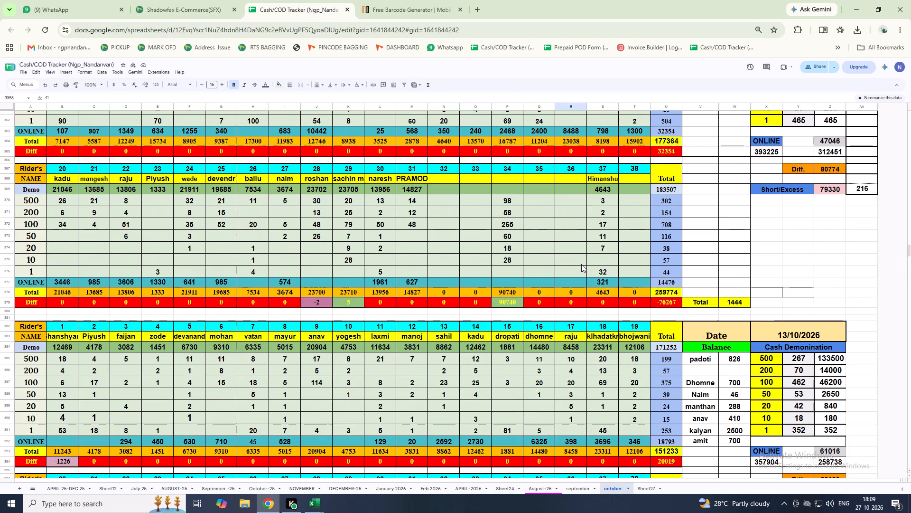
scroll(581, 265, "down", 3)
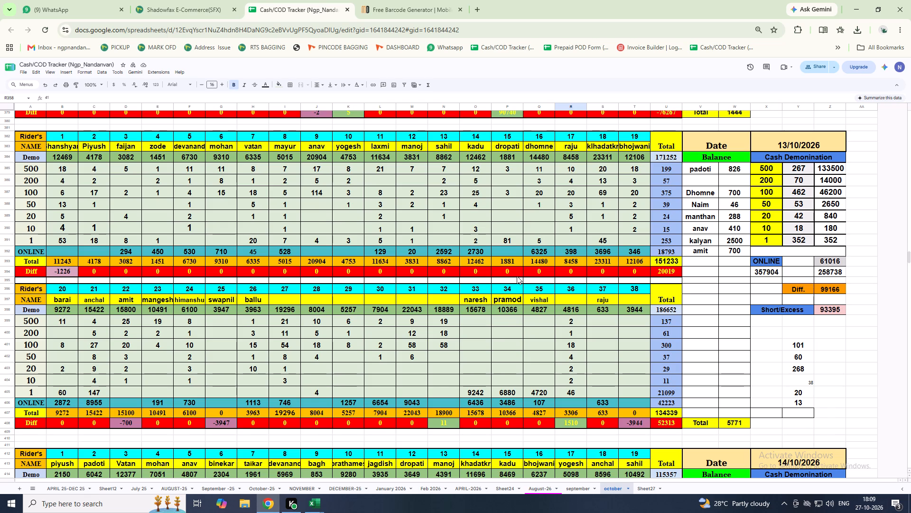
Switch to the Short Cash Report 13-Oct-2026 workbook in Excel and examine row 13 from the opening balance to the deposit columns.
key("alt+Tab")
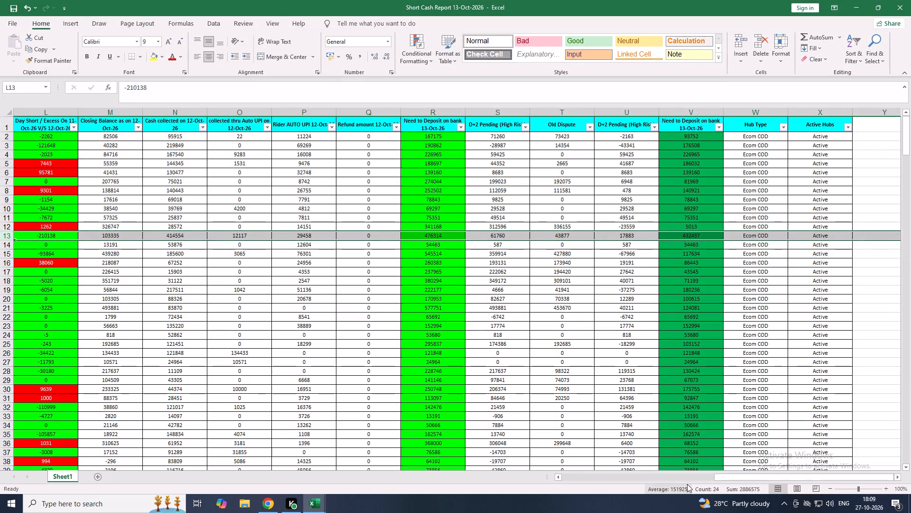
left_click(719, 478)
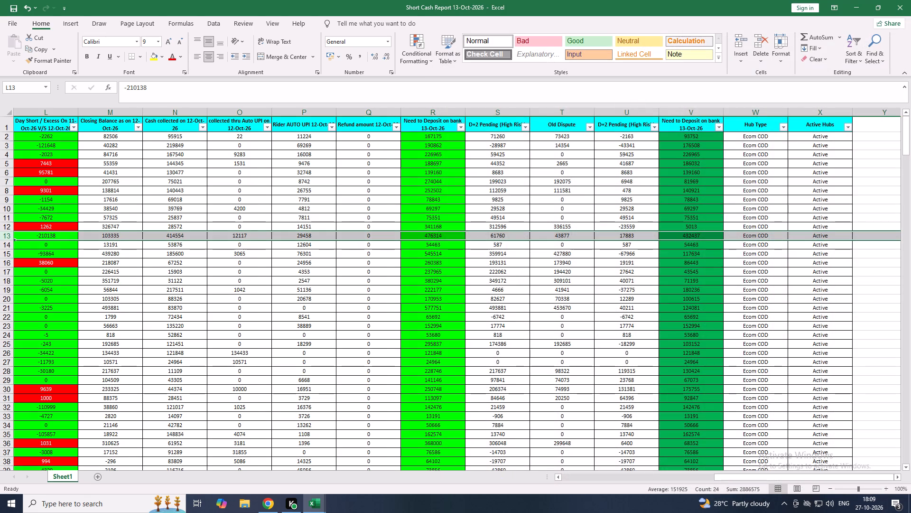
left_click_drag(720, 478, 679, 467)
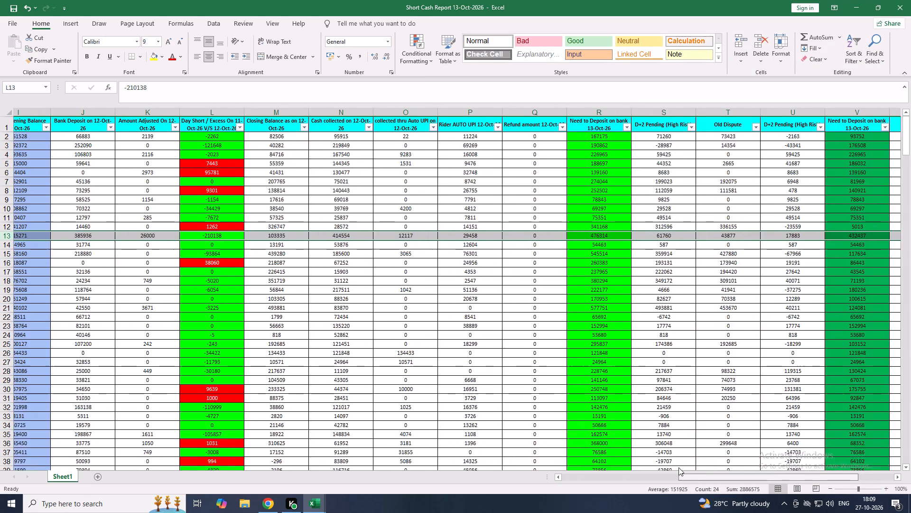
left_click_drag(679, 467, 656, 465)
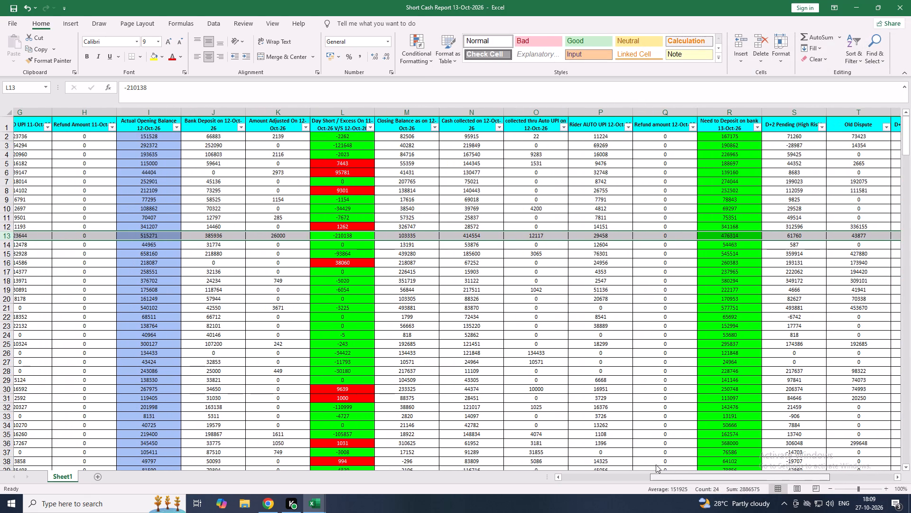
left_click_drag(656, 465, 595, 456)
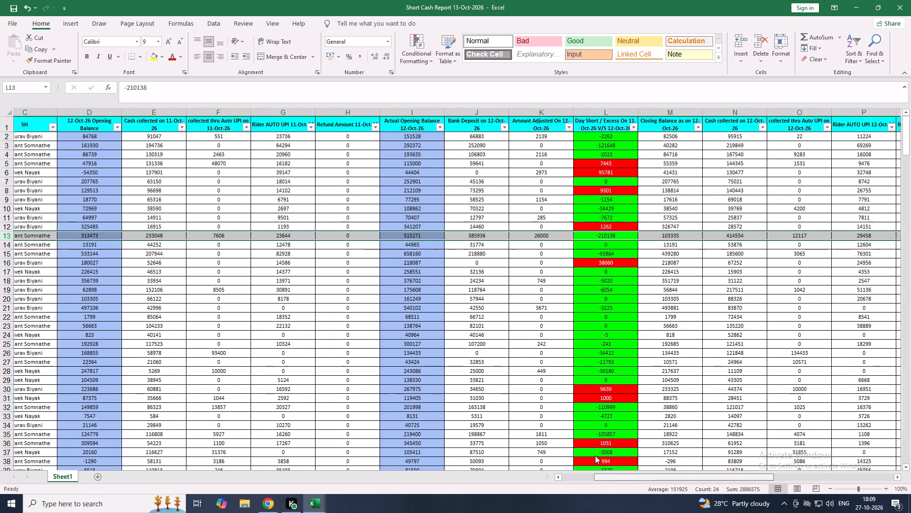
left_click_drag(595, 456, 595, 455)
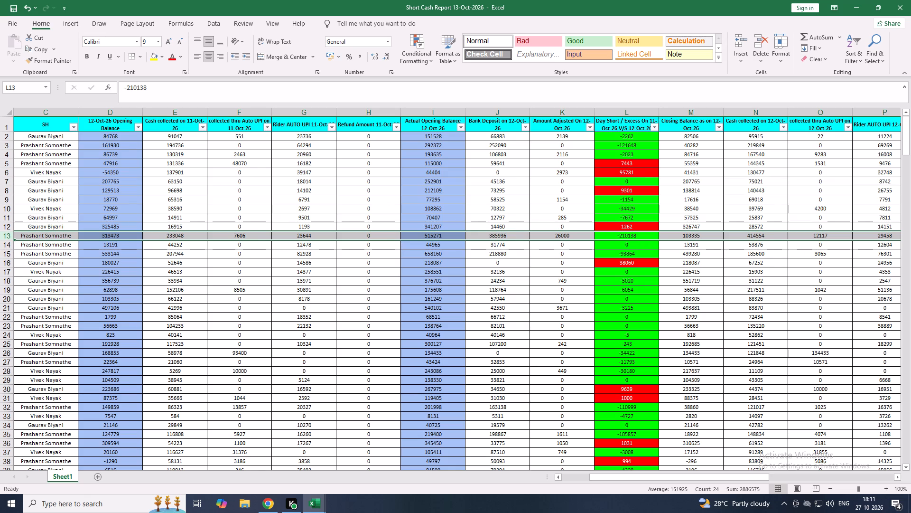
left_click_drag(699, 476, 702, 476)
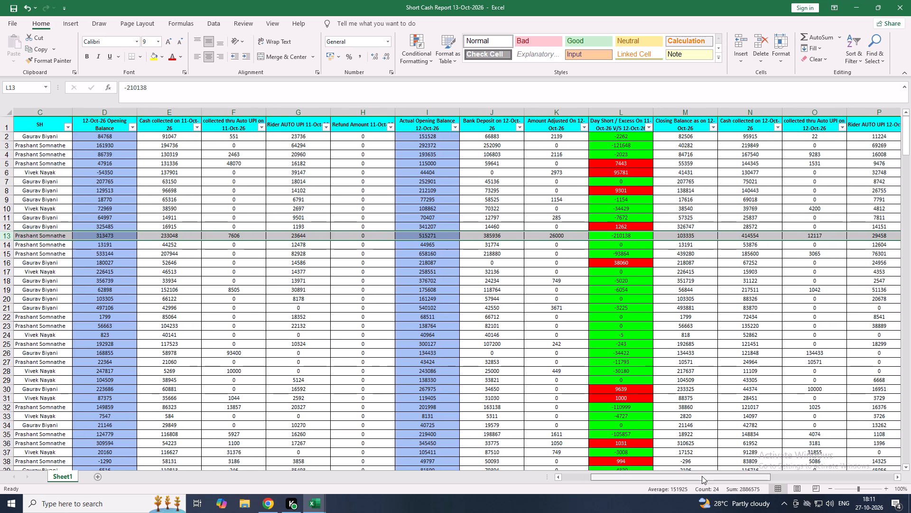
left_click_drag(702, 476, 739, 476)
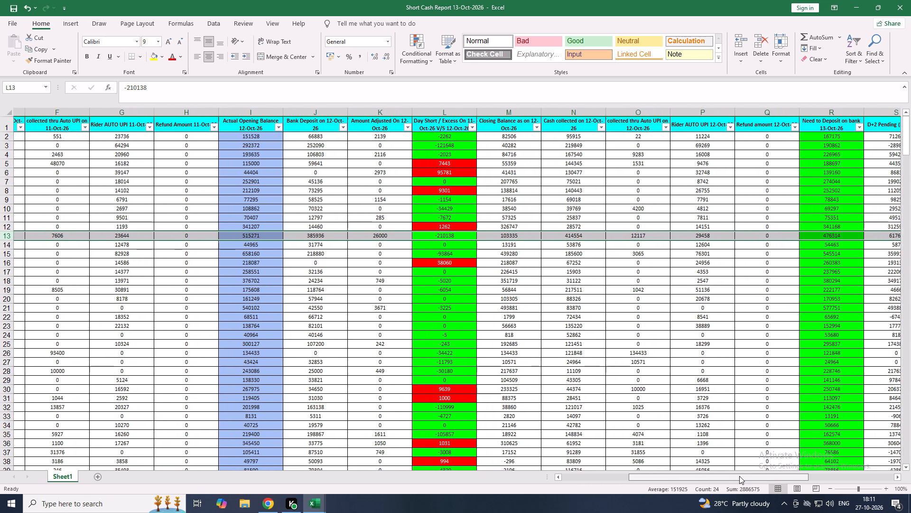
left_click_drag(739, 476, 773, 469)
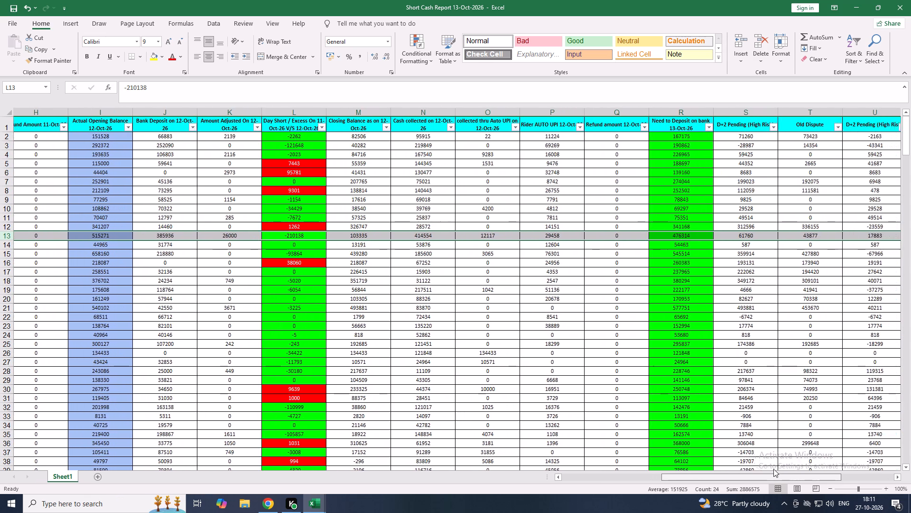
left_click_drag(773, 469, 805, 463)
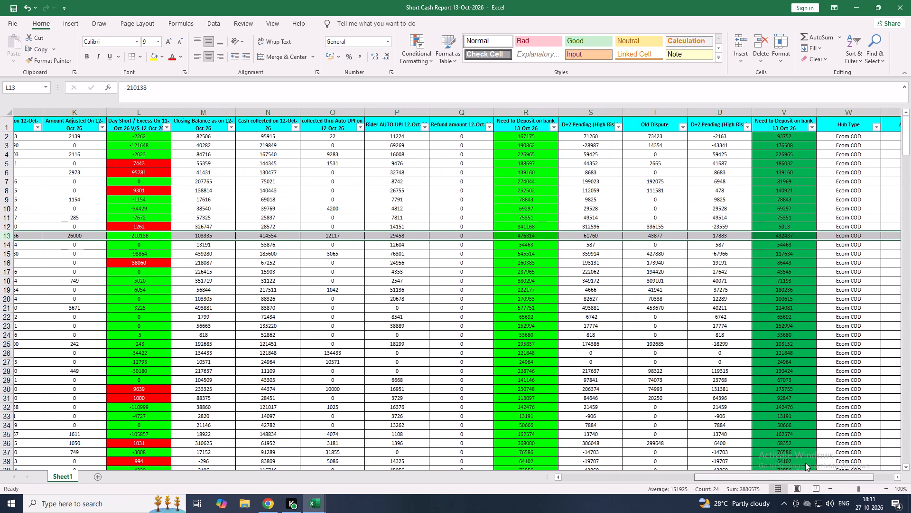
left_click_drag(805, 463, 812, 463)
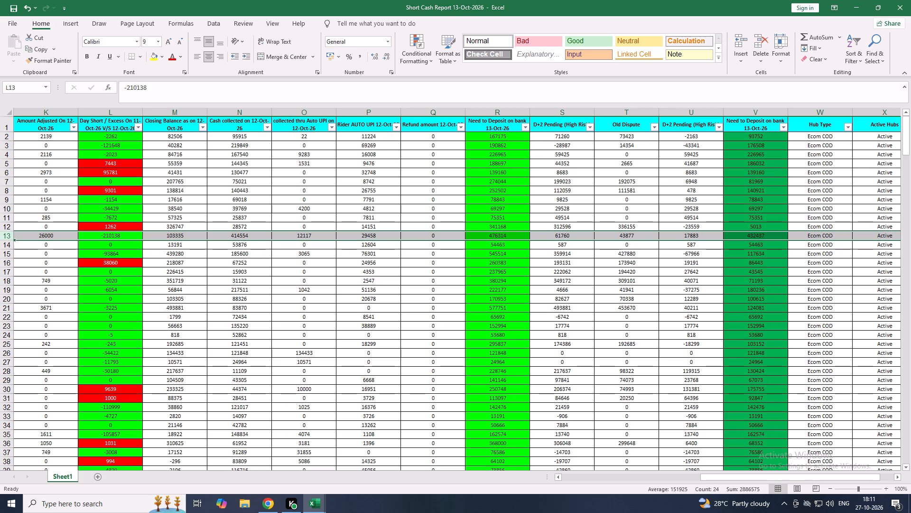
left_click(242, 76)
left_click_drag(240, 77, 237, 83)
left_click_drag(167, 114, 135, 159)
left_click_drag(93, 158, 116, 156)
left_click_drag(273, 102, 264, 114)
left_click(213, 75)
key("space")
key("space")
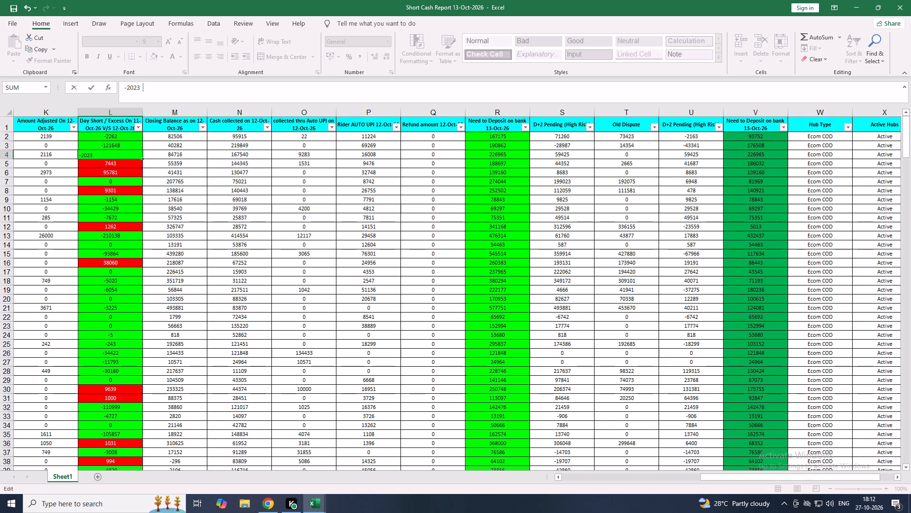
Check row 13's Old Dispute, Need to Deposit on bank and Amount Adjusted figures in the short cash report.
left_click(4, 237)
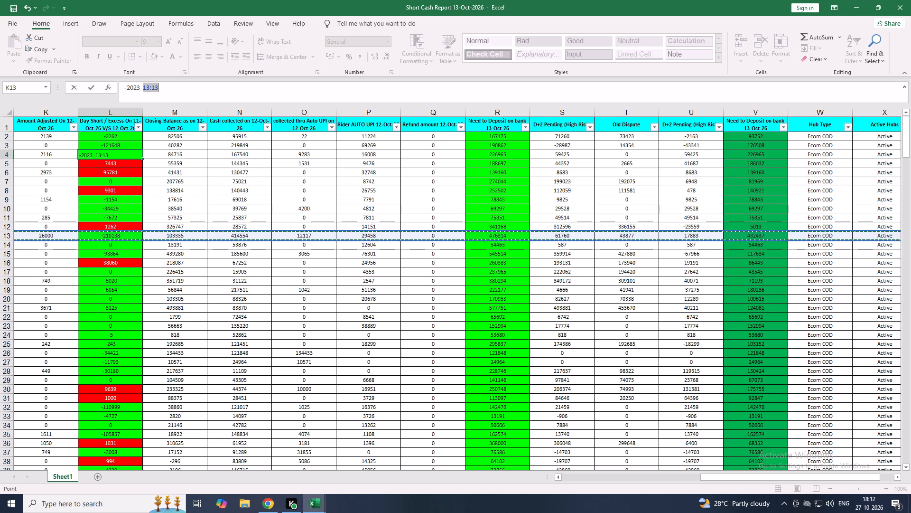
left_click(625, 236)
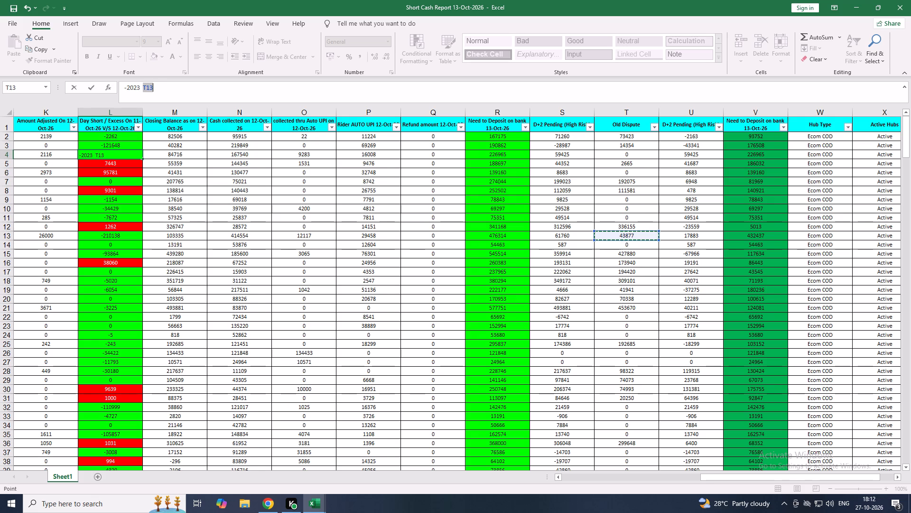
left_click(759, 234)
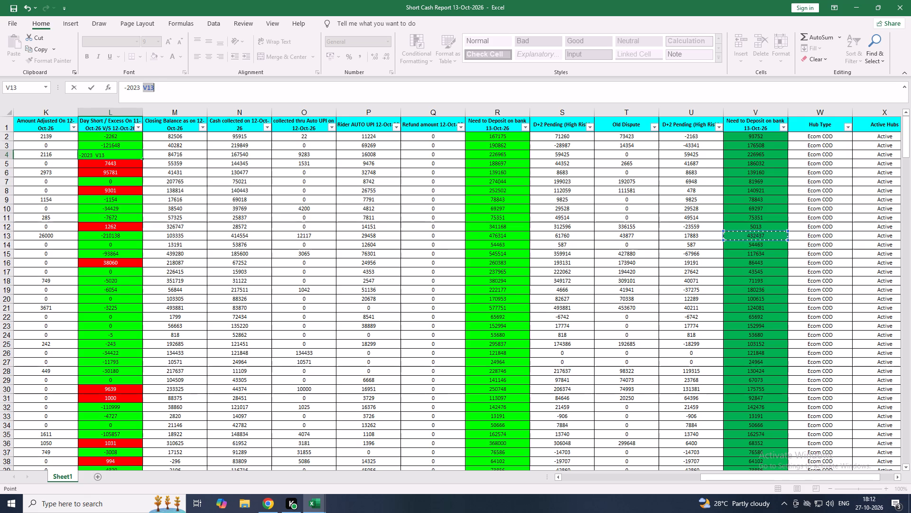
left_click(505, 237)
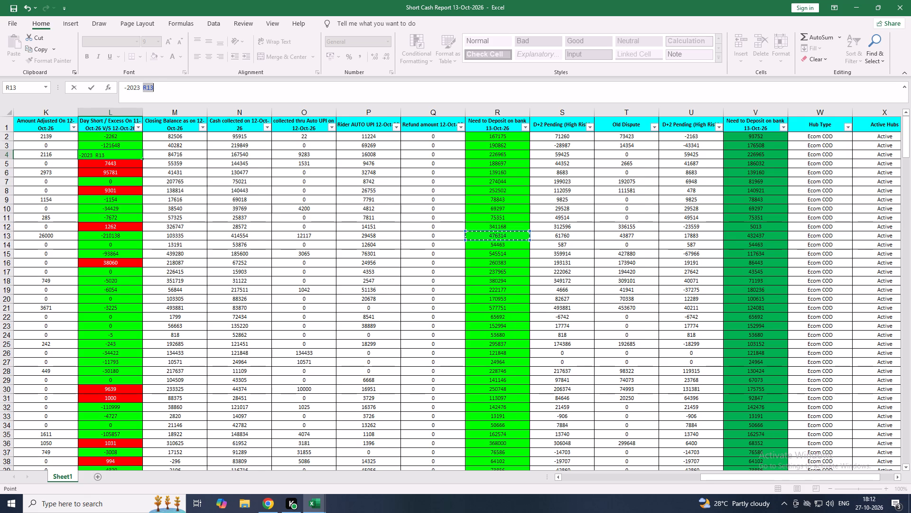
left_click(629, 237)
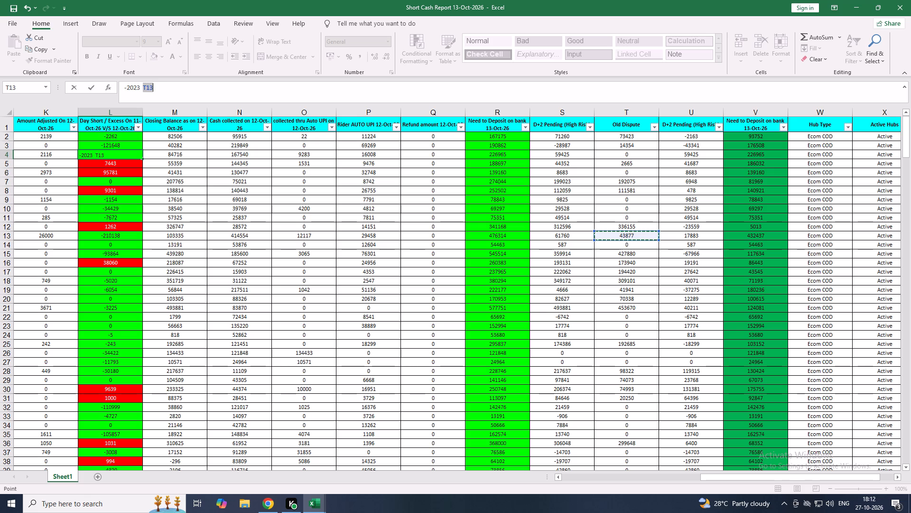
left_click(748, 236)
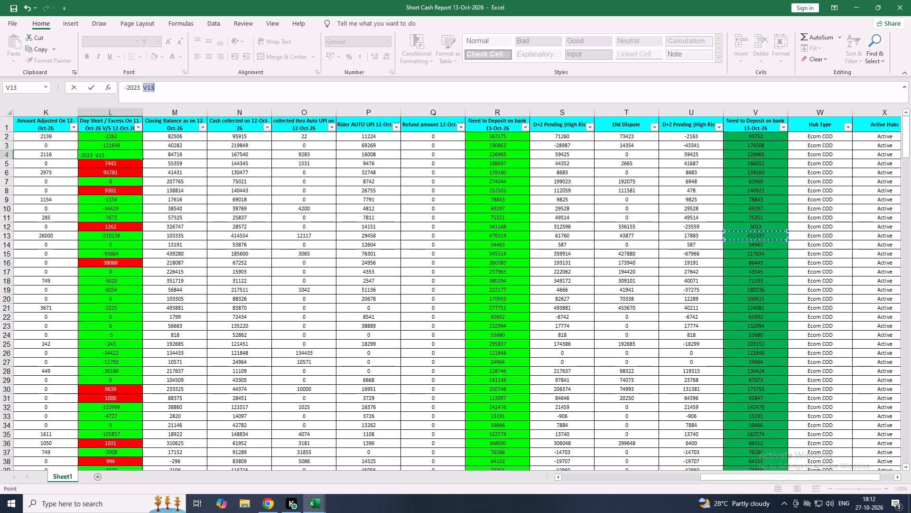
left_click(32, 238)
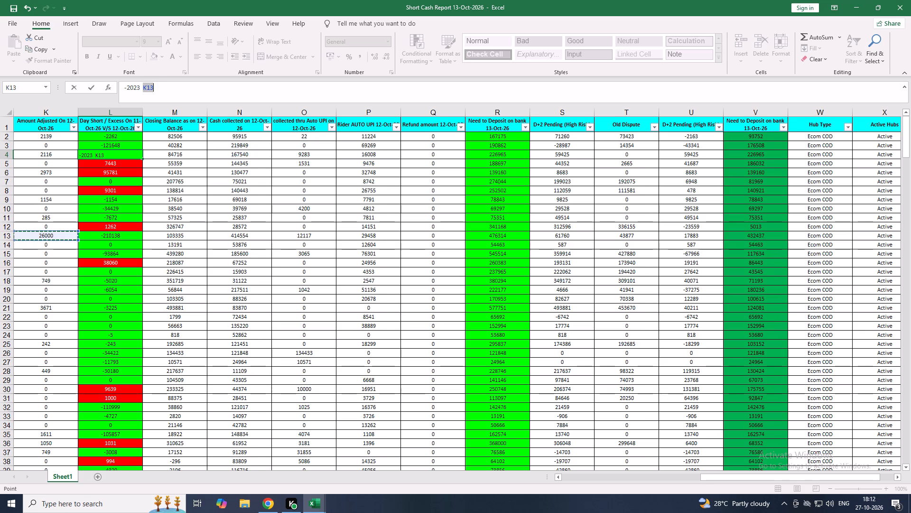
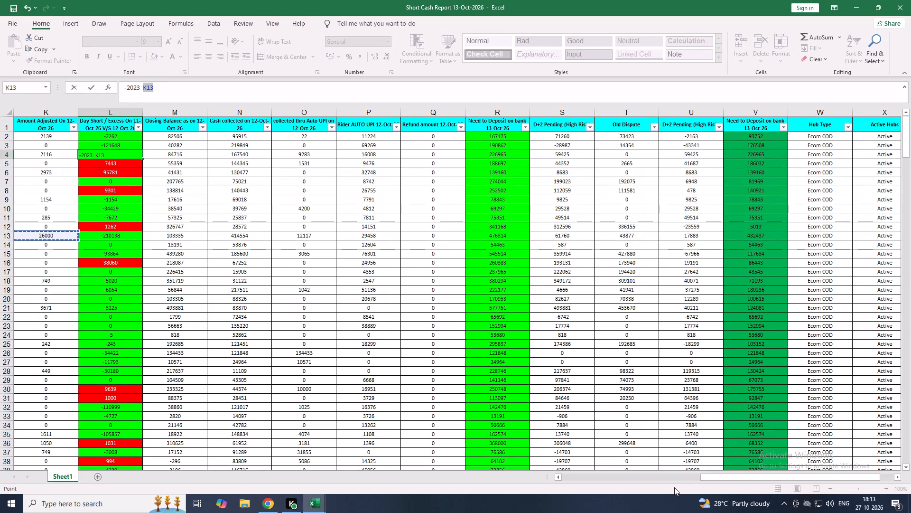
Examine the NGP_Nandanvan row in the Short Cash Report 13-Oct-2026, from the hub name through the bank deposit and dispute columns.
left_click_drag(705, 480, 621, 482)
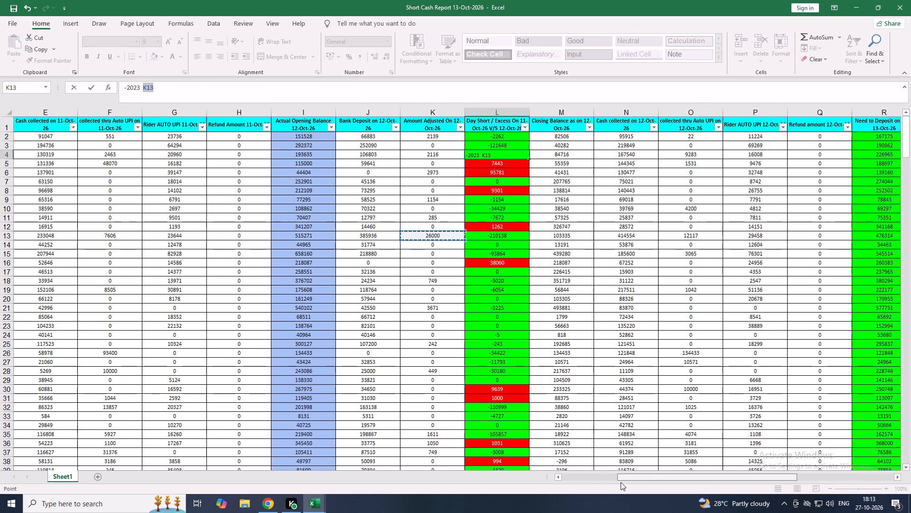
left_click_drag(621, 482, 583, 488)
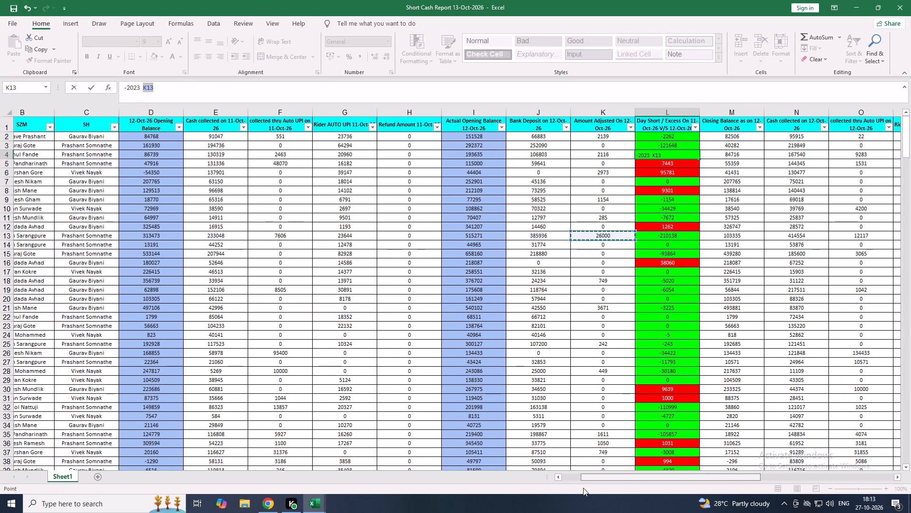
left_click_drag(583, 488, 582, 490)
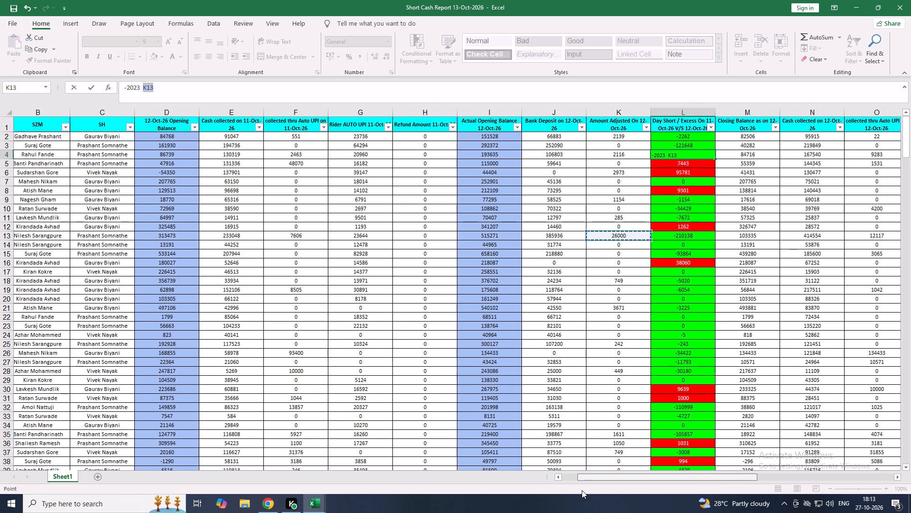
left_click_drag(582, 490, 560, 487)
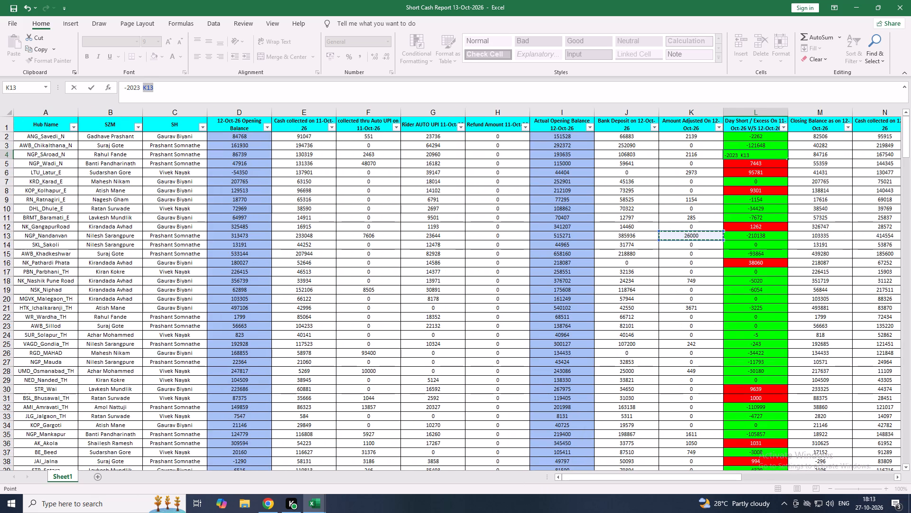
left_click(6, 236)
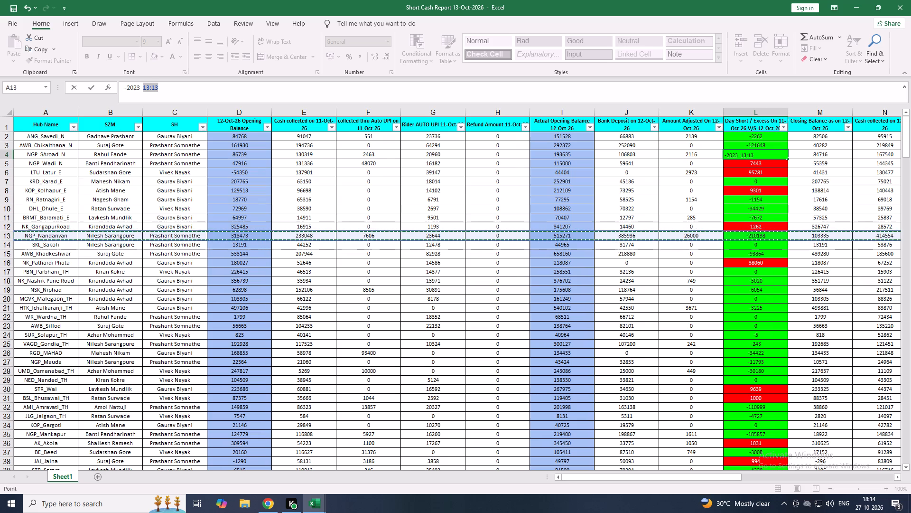
left_click_drag(601, 477, 604, 477)
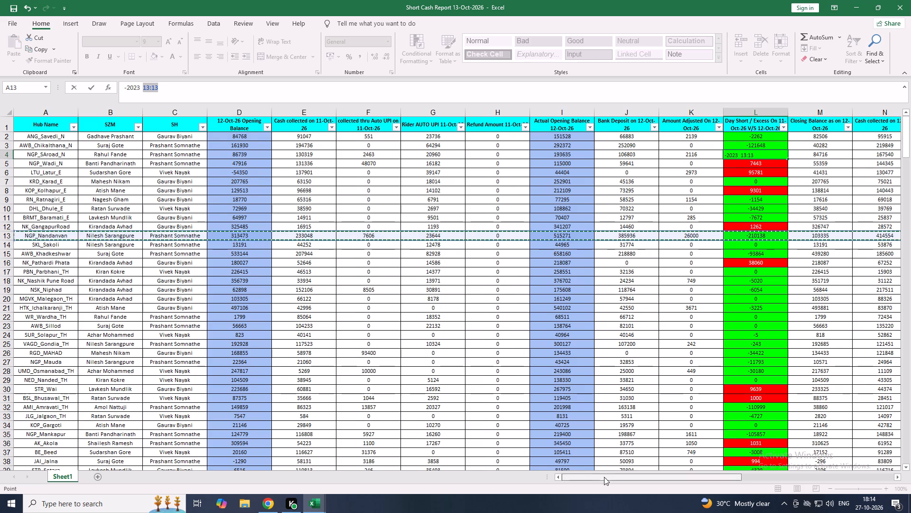
left_click_drag(604, 477, 658, 474)
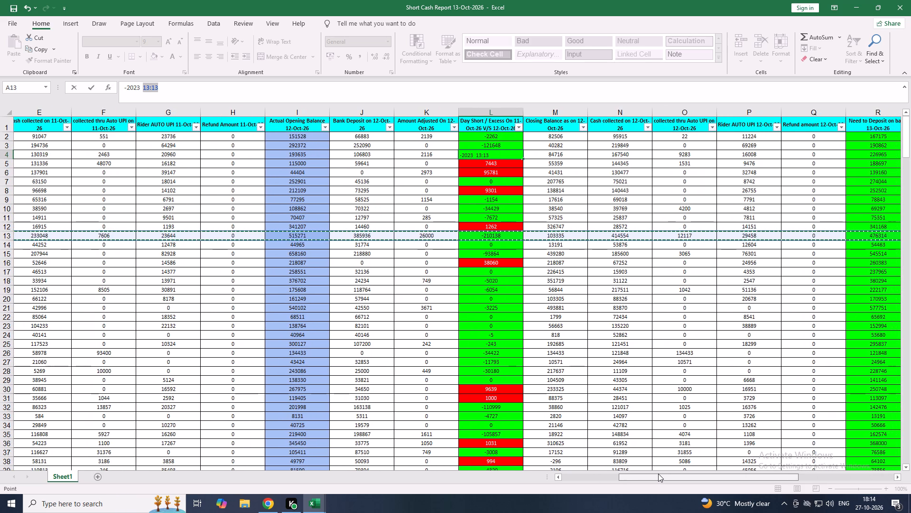
left_click_drag(658, 474, 667, 475)
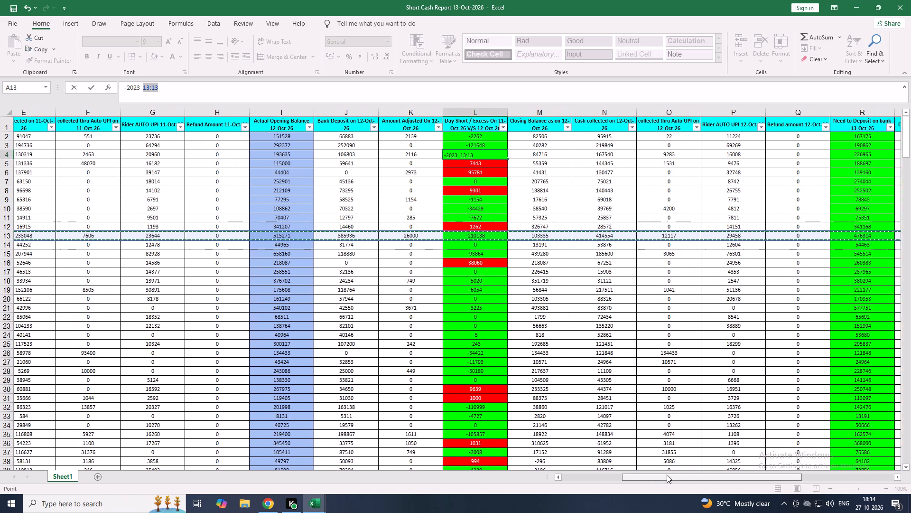
left_click_drag(667, 475, 722, 482)
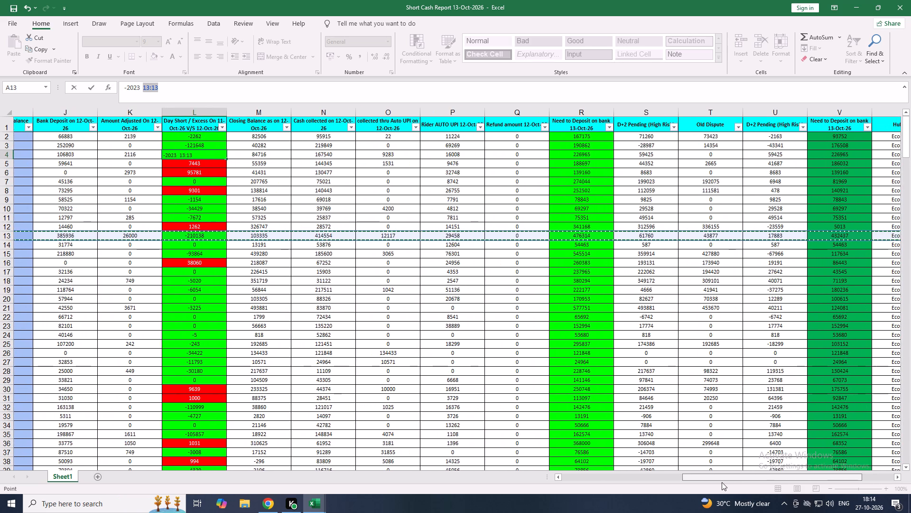
left_click_drag(722, 482, 738, 479)
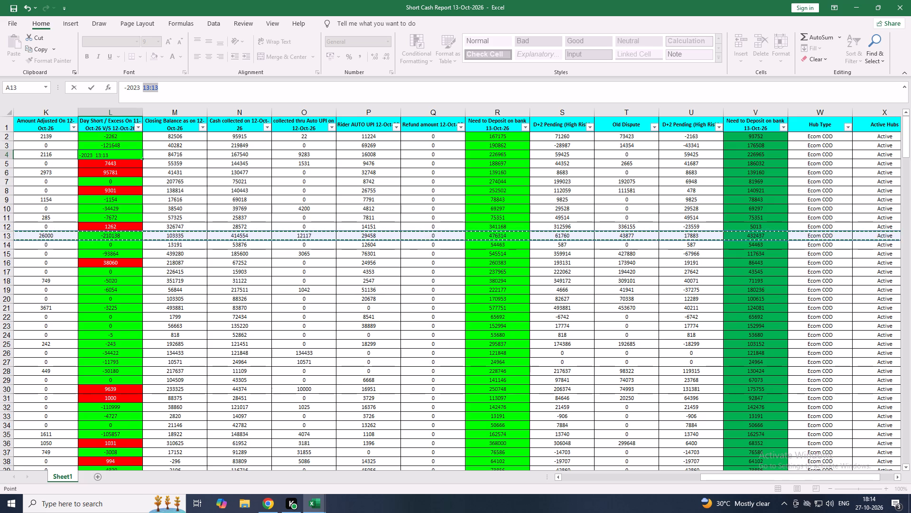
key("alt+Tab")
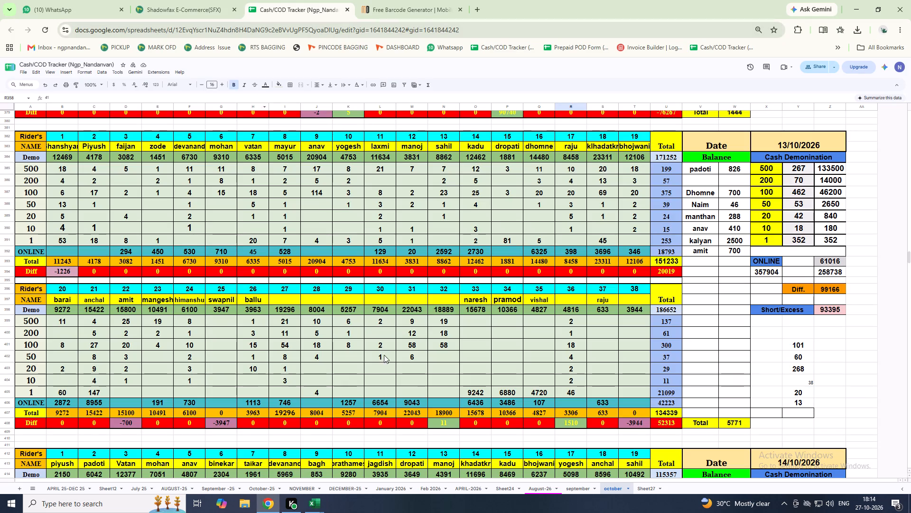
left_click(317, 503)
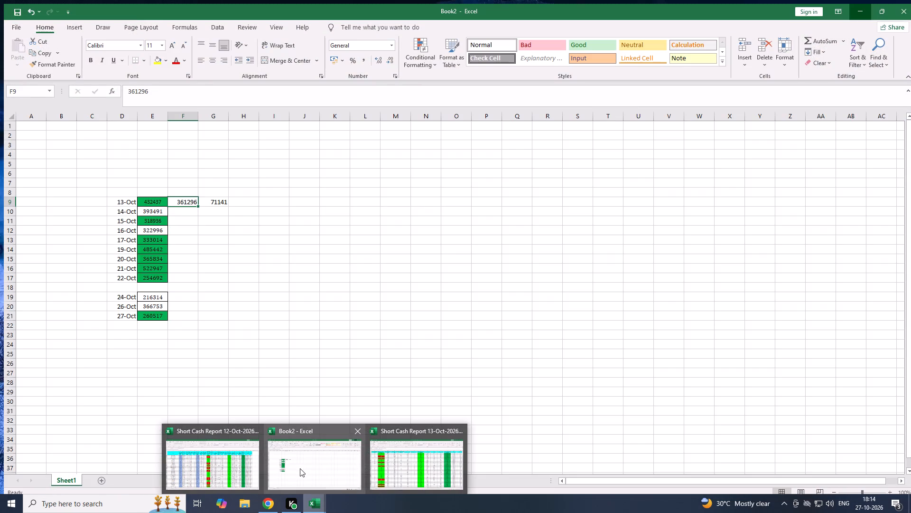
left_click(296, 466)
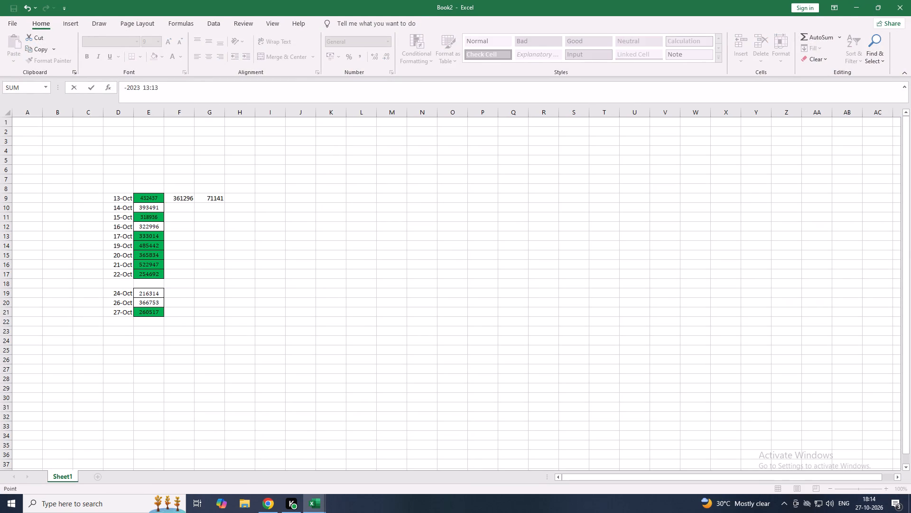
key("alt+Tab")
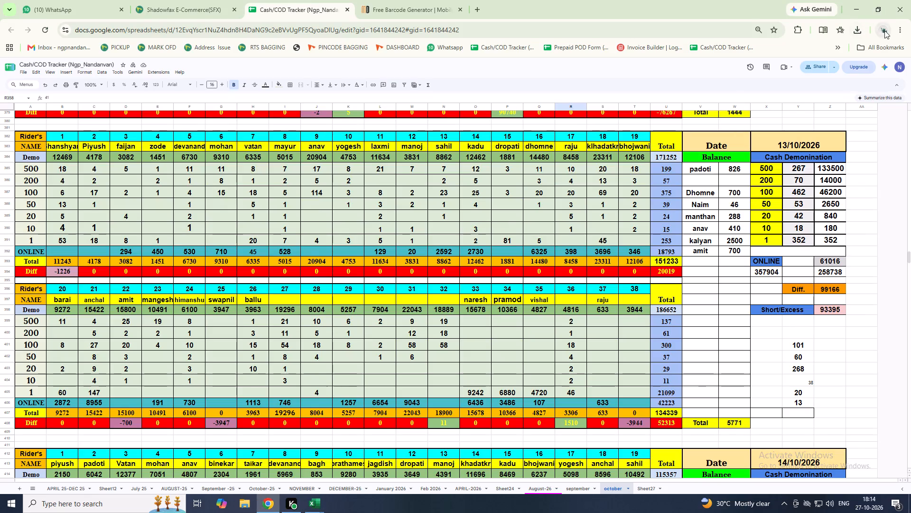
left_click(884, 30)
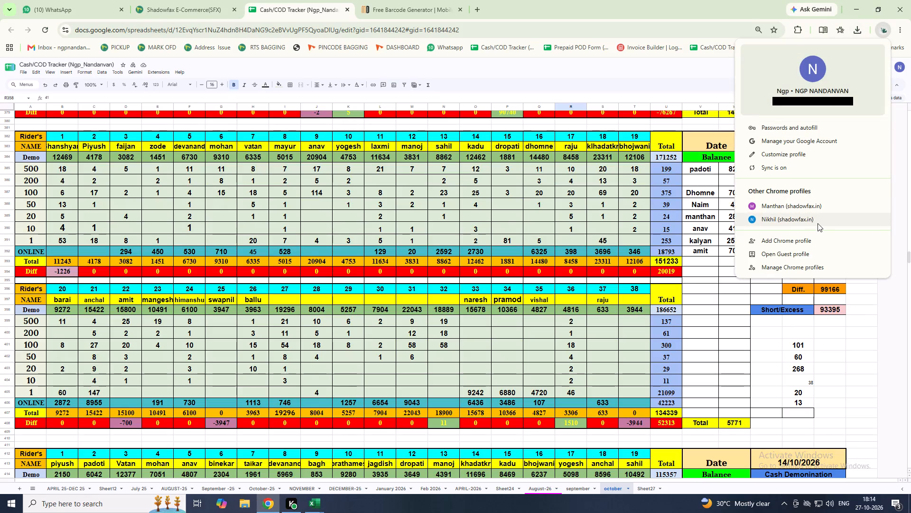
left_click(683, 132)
Open the downloaded Short Cash Report 12-Oct-2026 from the browser's download history and bring that workbook up in Excel.
left_click(856, 29)
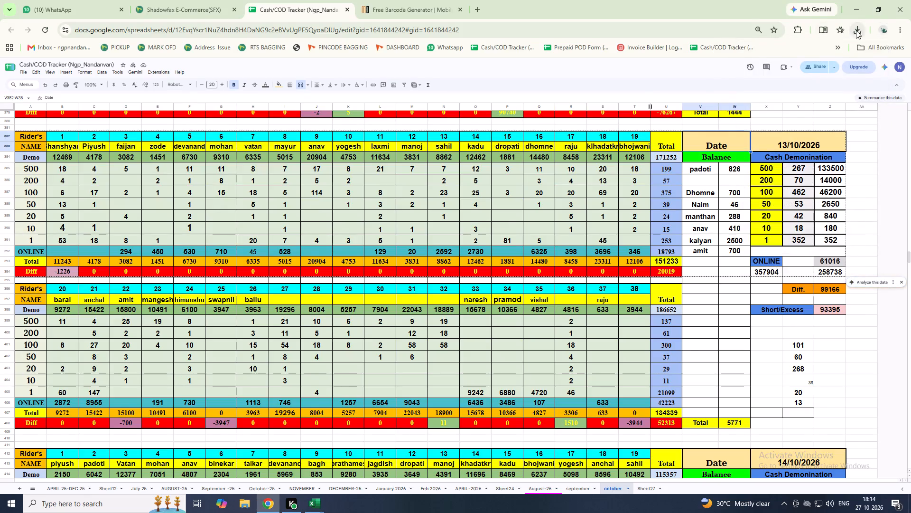
scroll(832, 160, "down", 7)
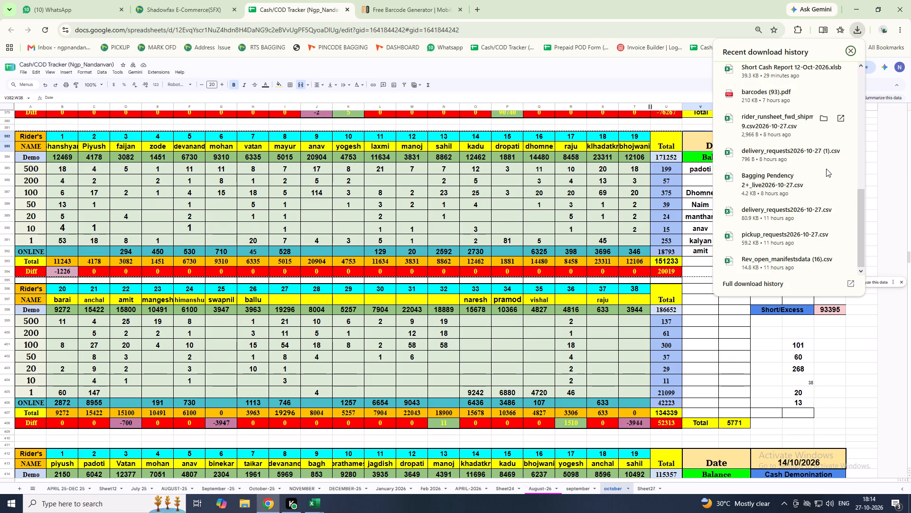
scroll(826, 169, "down", 2)
scroll(799, 158, "up", 1)
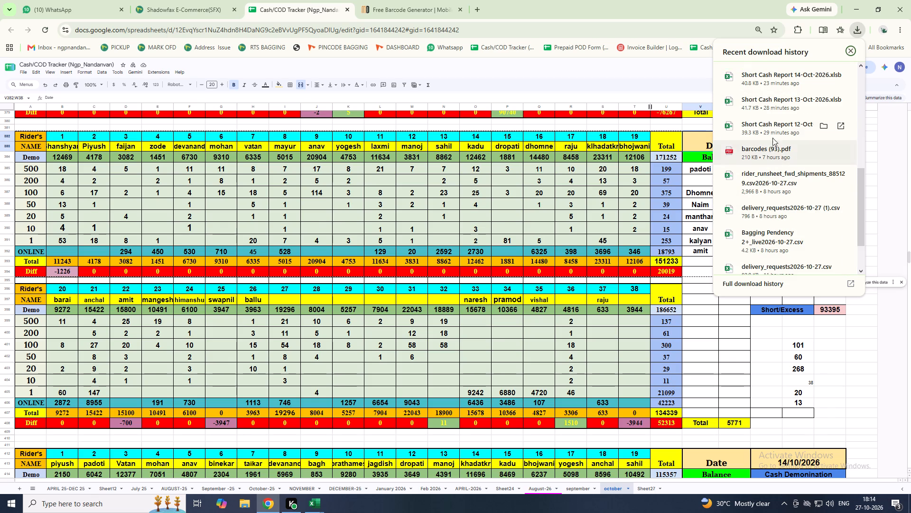
left_click(786, 127)
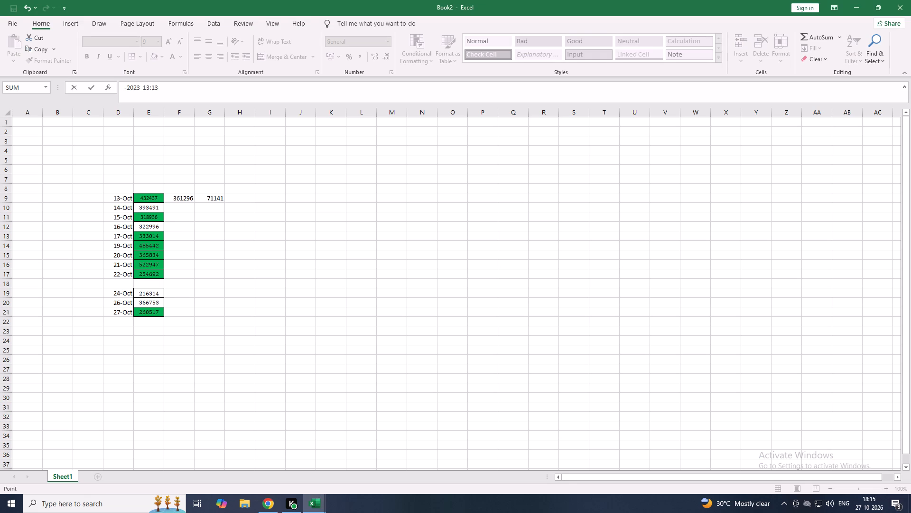
scroll(368, 190, "down", 2)
scroll(355, 186, "up", 4)
left_click(316, 503)
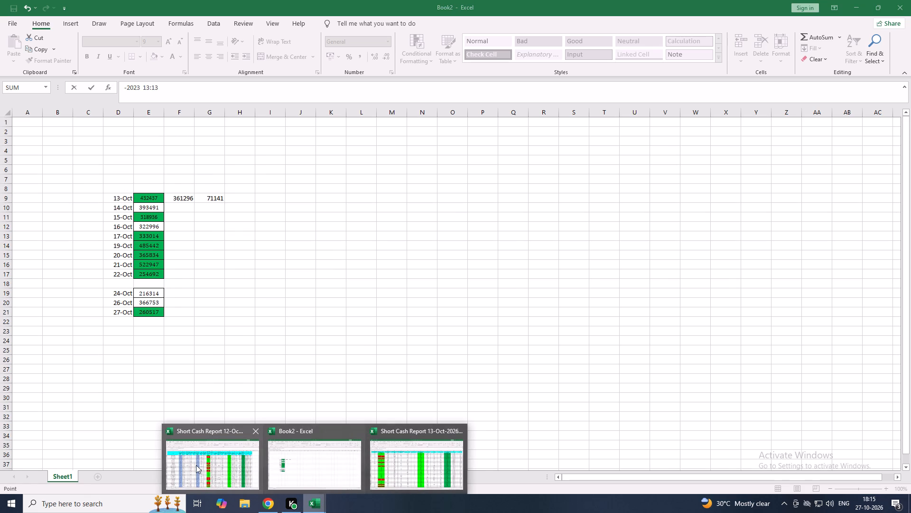
left_click(208, 462)
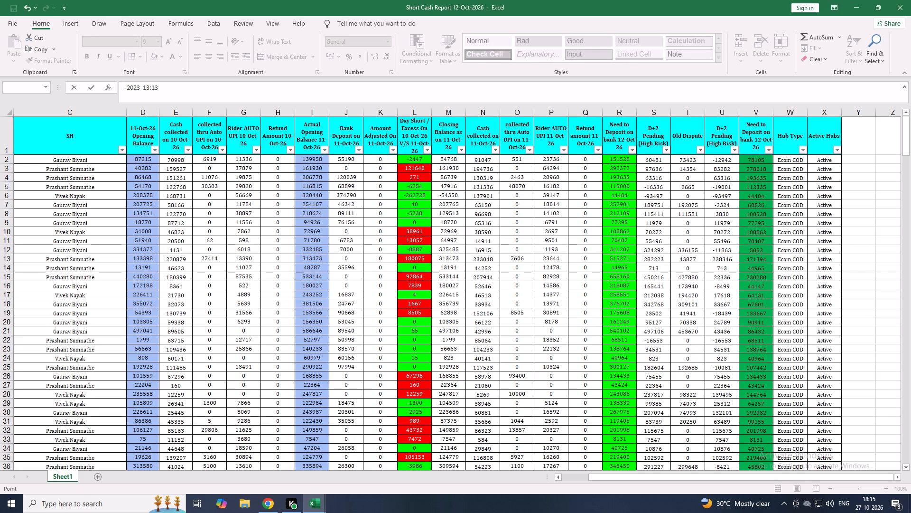
Review the NGP_Nandanvan row in the 12-Oct-2026 report from the opening balance to the Need to Deposit on bank columns.
left_click(6, 260)
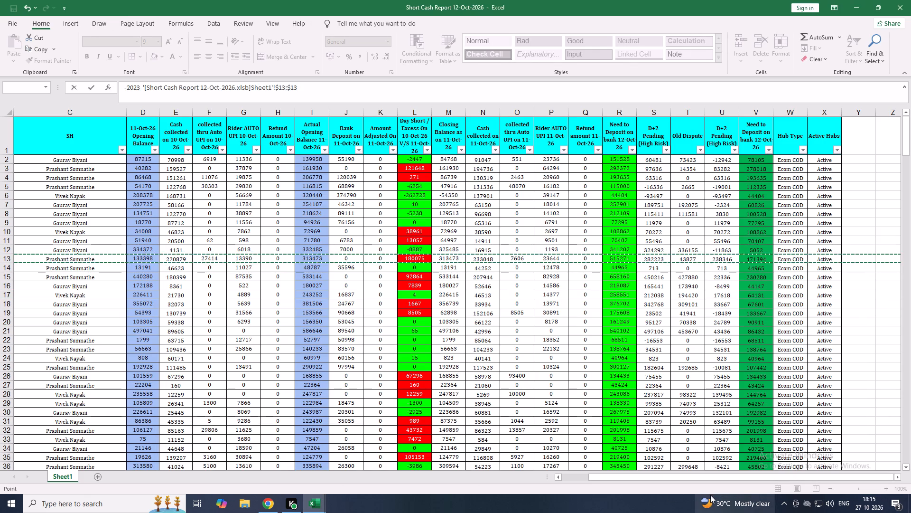
left_click_drag(712, 480, 657, 487)
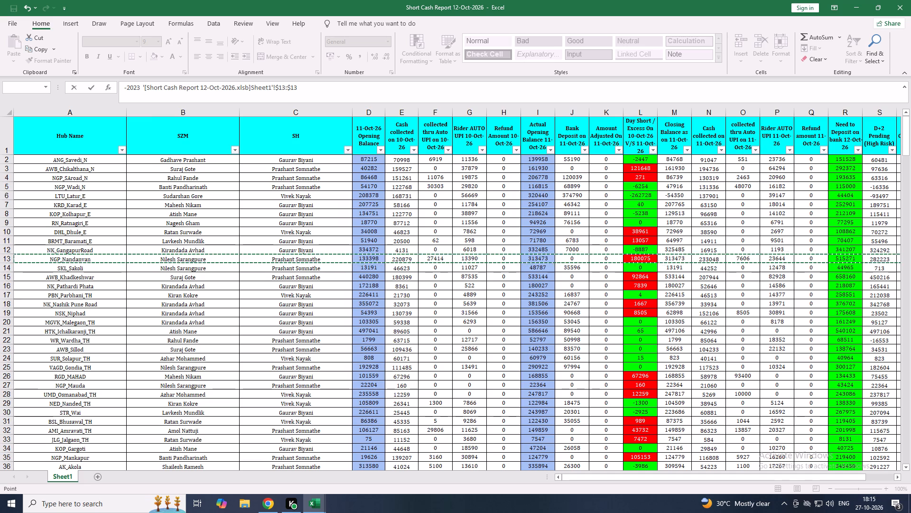
left_click_drag(723, 478, 743, 477)
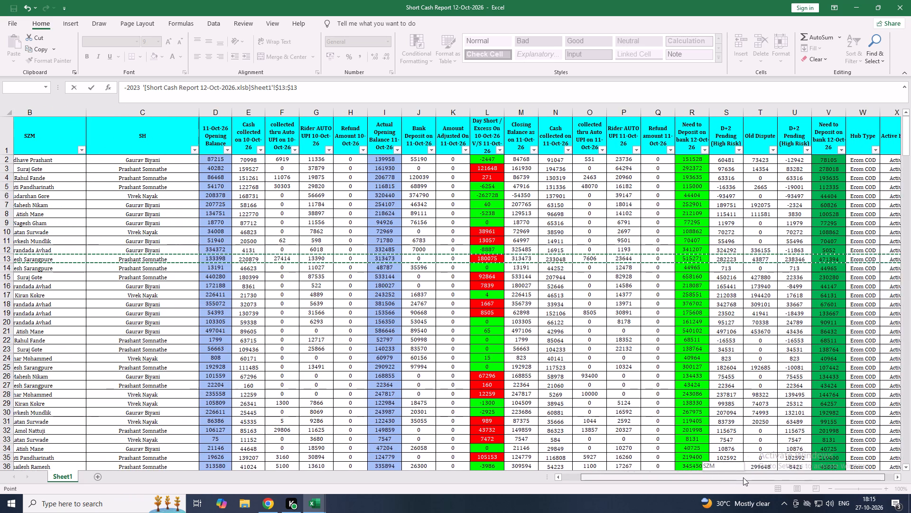
left_click_drag(743, 477, 727, 479)
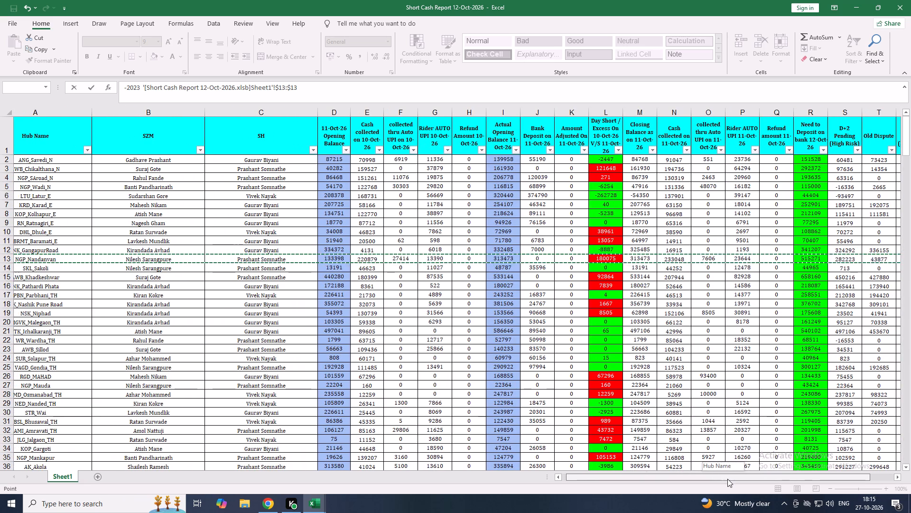
left_click_drag(727, 479, 760, 479)
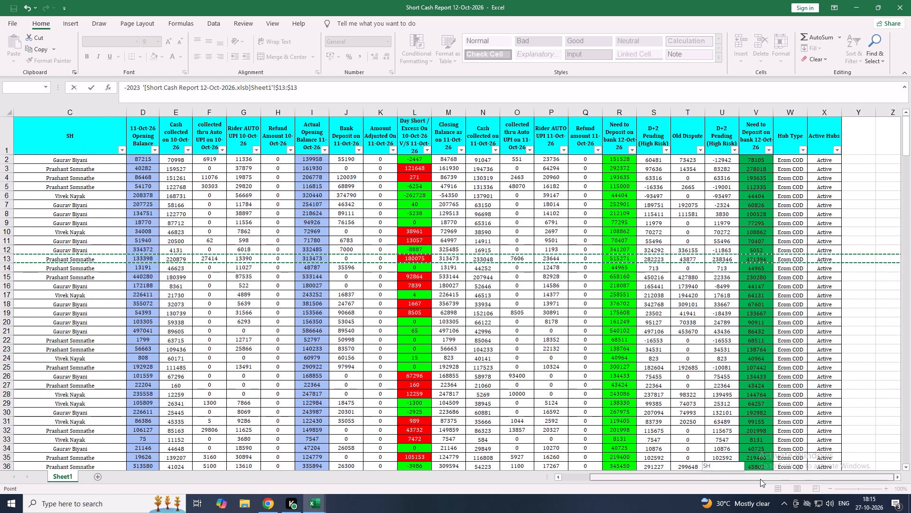
left_click_drag(760, 479, 769, 479)
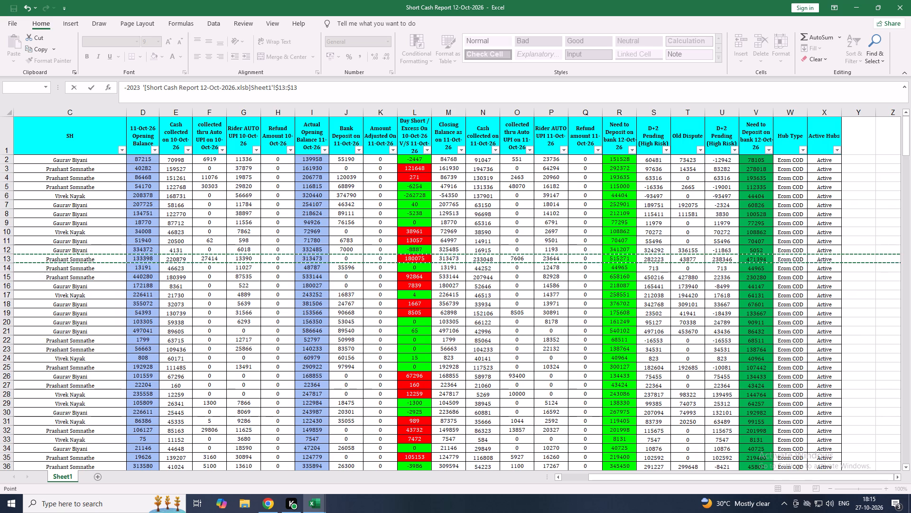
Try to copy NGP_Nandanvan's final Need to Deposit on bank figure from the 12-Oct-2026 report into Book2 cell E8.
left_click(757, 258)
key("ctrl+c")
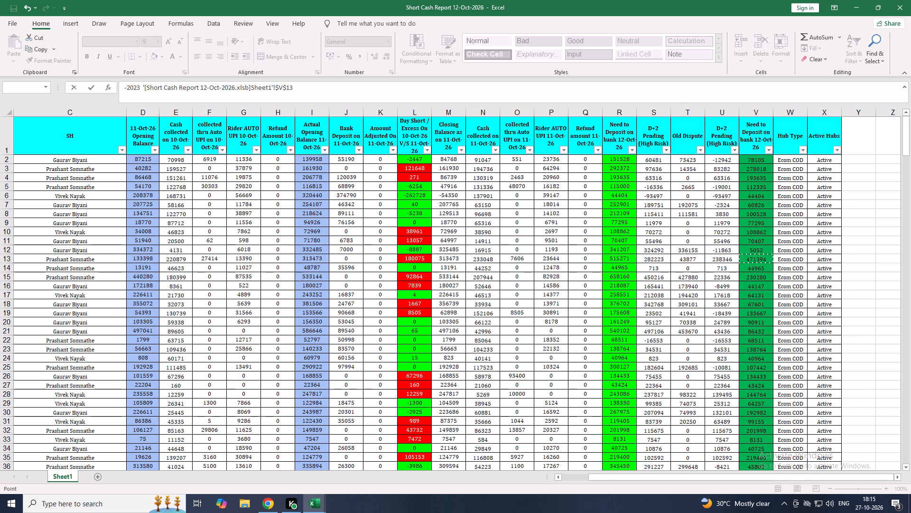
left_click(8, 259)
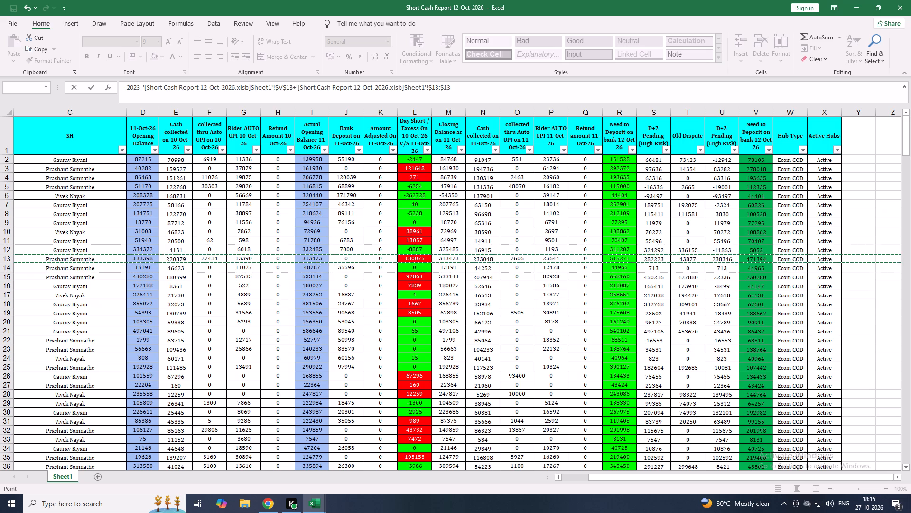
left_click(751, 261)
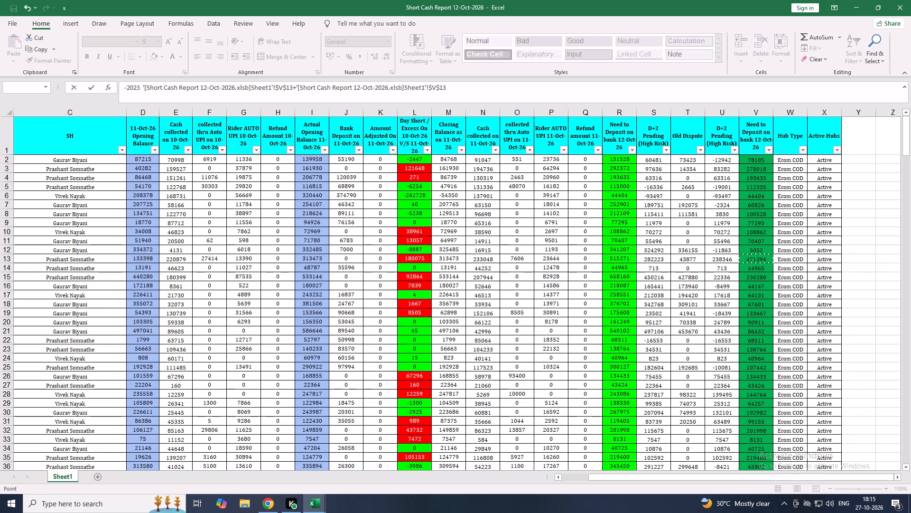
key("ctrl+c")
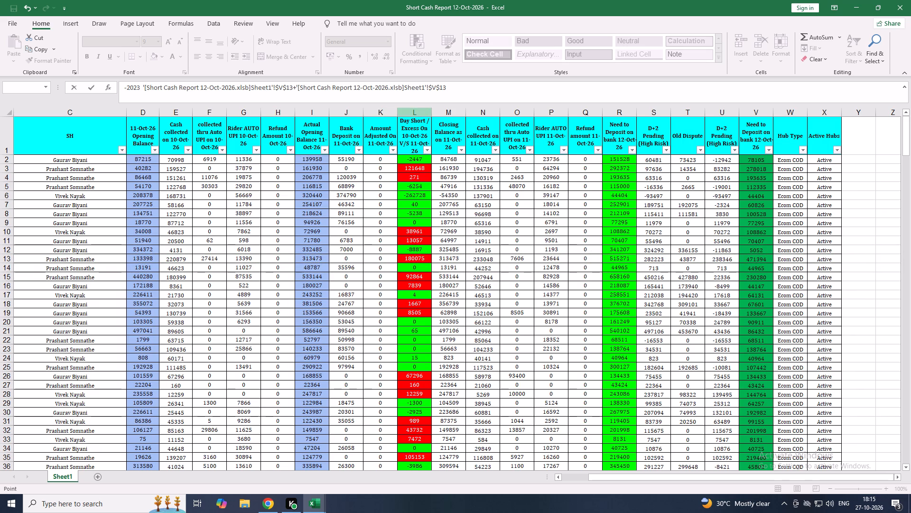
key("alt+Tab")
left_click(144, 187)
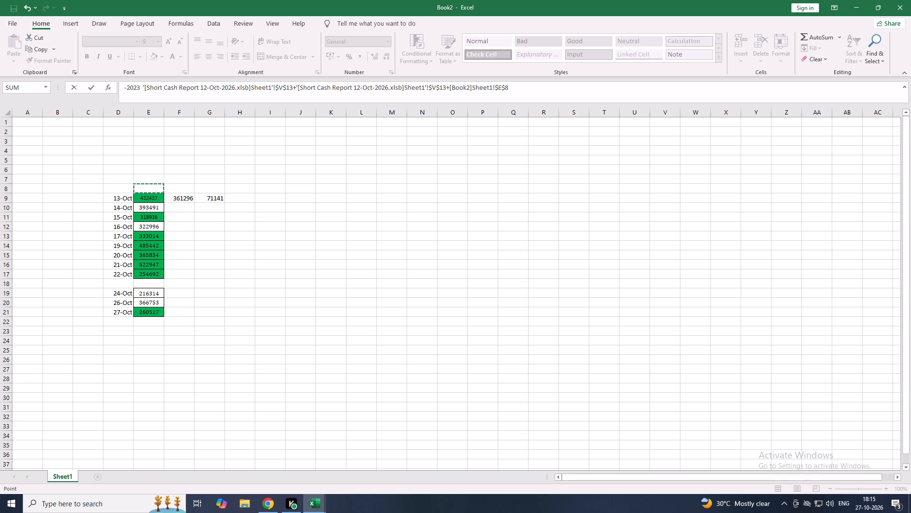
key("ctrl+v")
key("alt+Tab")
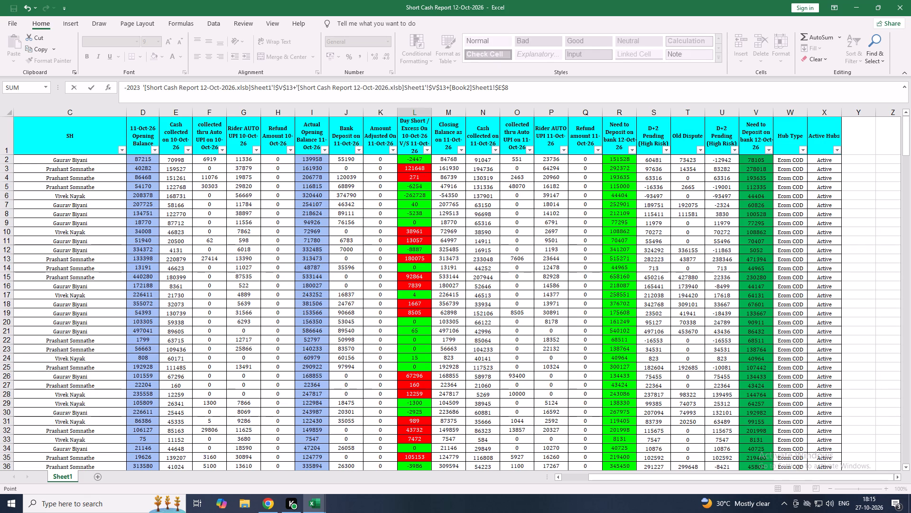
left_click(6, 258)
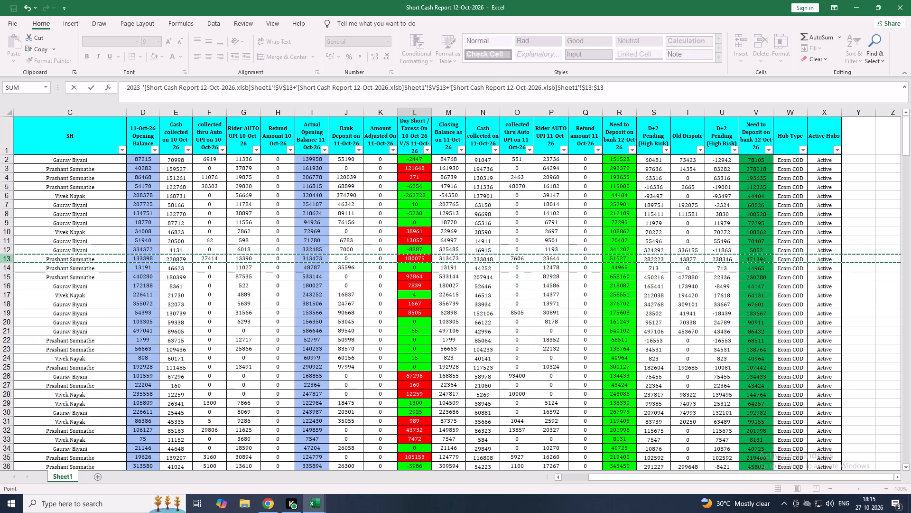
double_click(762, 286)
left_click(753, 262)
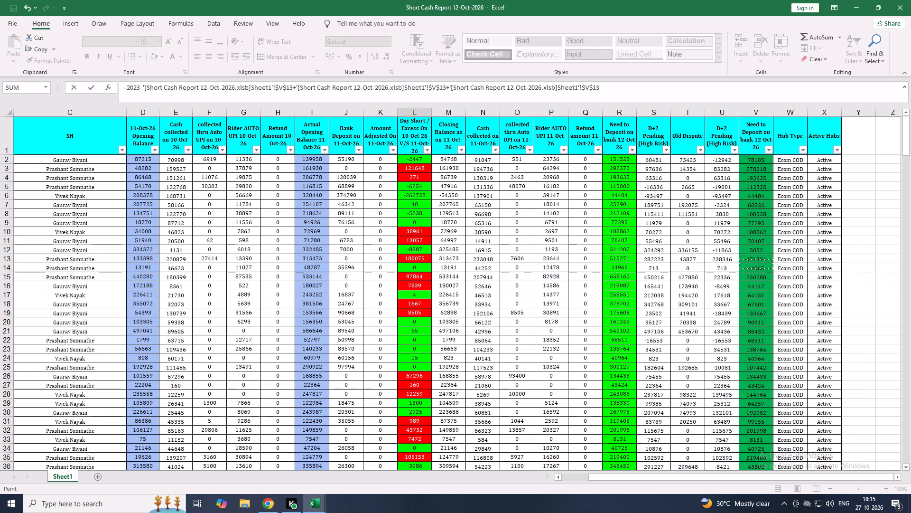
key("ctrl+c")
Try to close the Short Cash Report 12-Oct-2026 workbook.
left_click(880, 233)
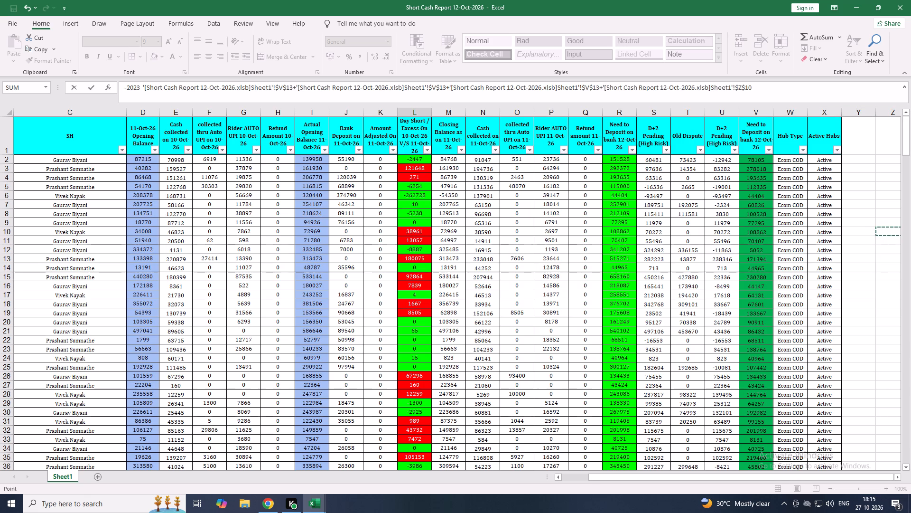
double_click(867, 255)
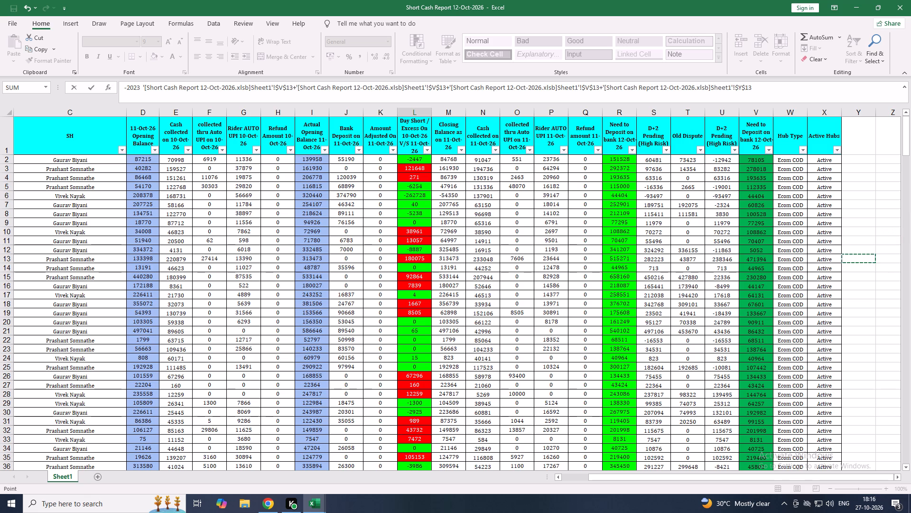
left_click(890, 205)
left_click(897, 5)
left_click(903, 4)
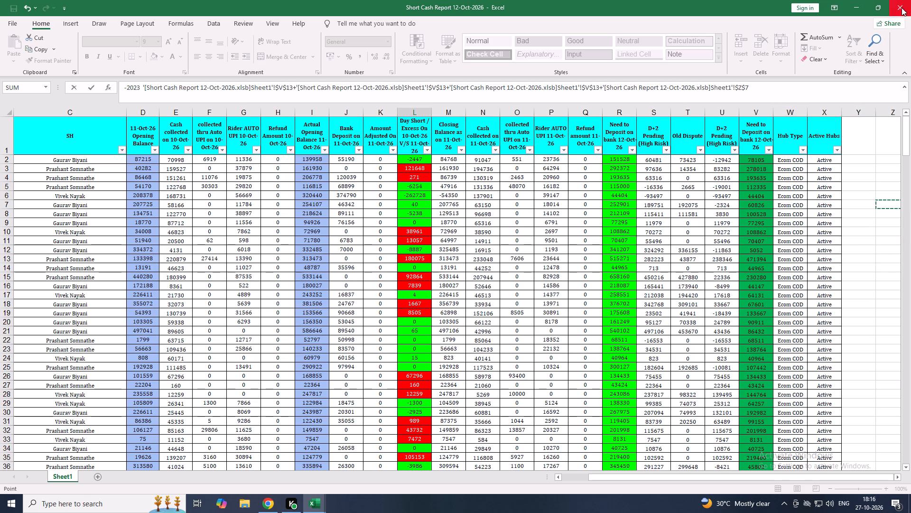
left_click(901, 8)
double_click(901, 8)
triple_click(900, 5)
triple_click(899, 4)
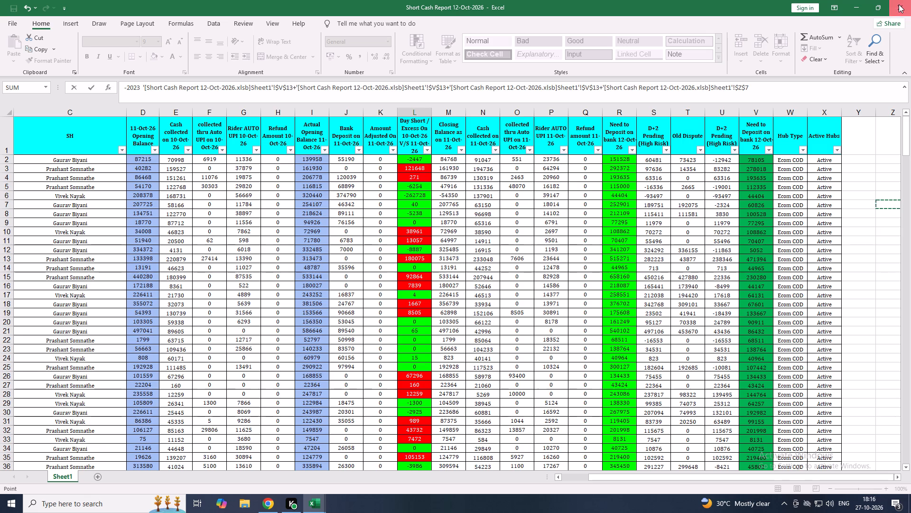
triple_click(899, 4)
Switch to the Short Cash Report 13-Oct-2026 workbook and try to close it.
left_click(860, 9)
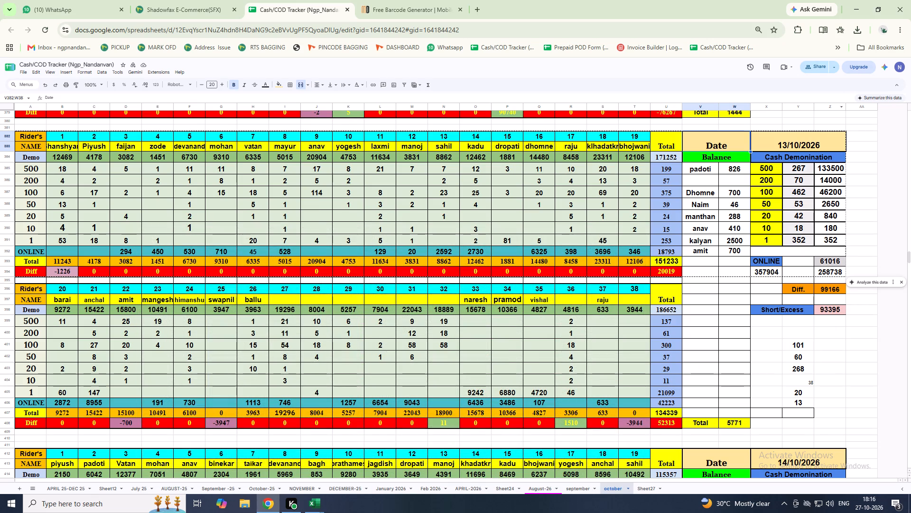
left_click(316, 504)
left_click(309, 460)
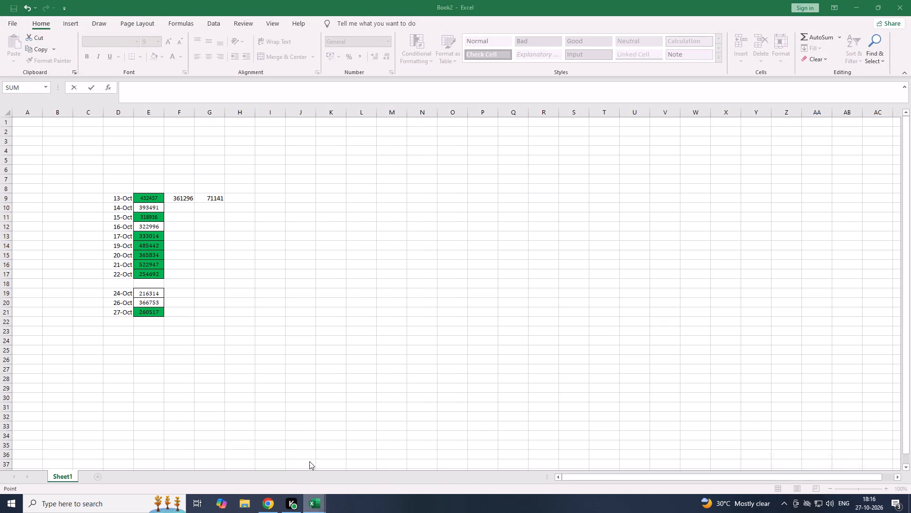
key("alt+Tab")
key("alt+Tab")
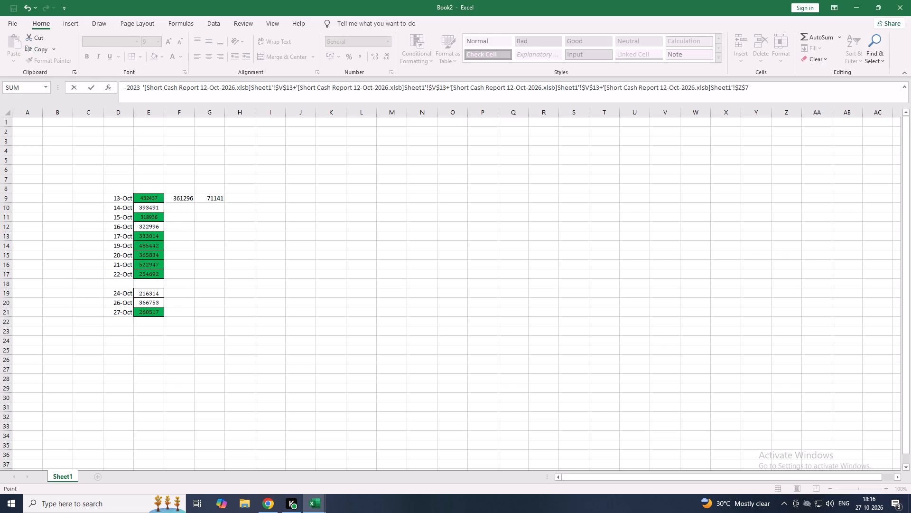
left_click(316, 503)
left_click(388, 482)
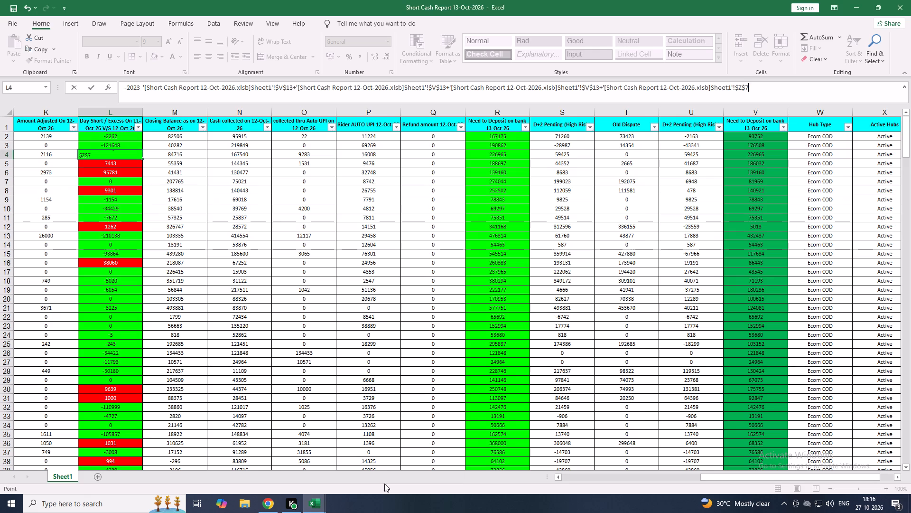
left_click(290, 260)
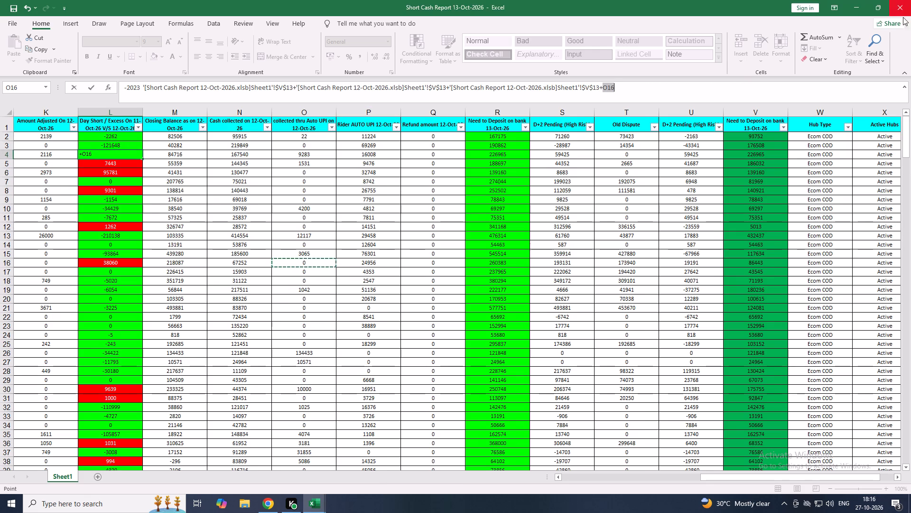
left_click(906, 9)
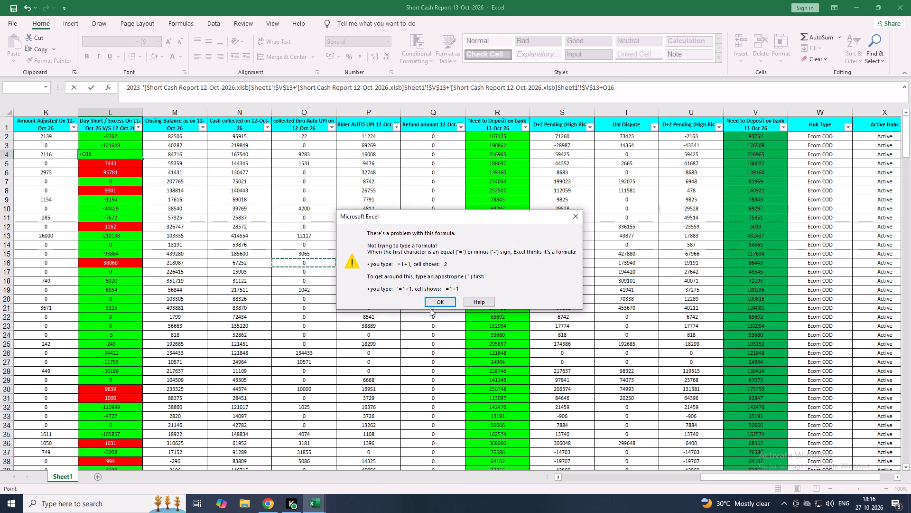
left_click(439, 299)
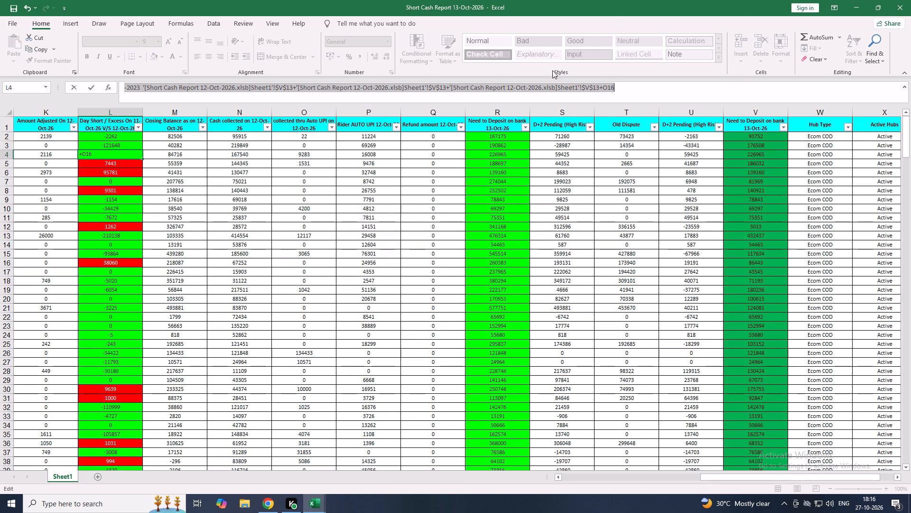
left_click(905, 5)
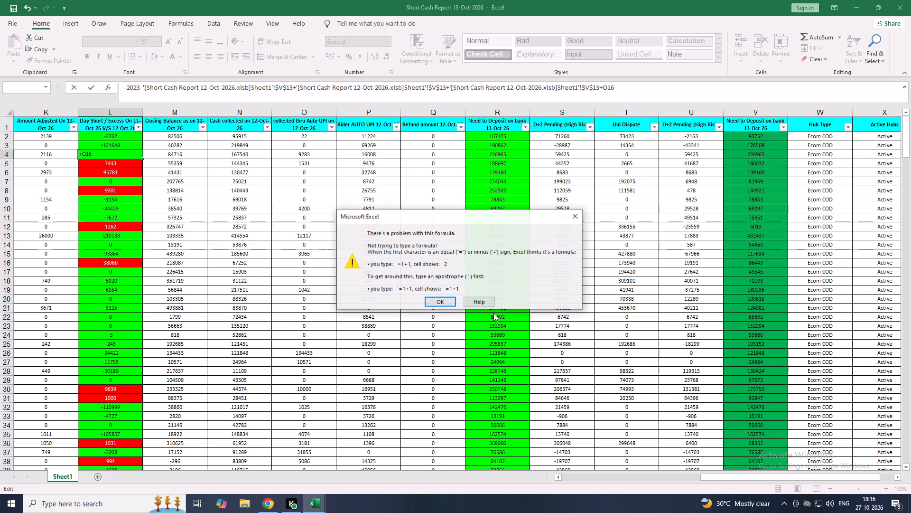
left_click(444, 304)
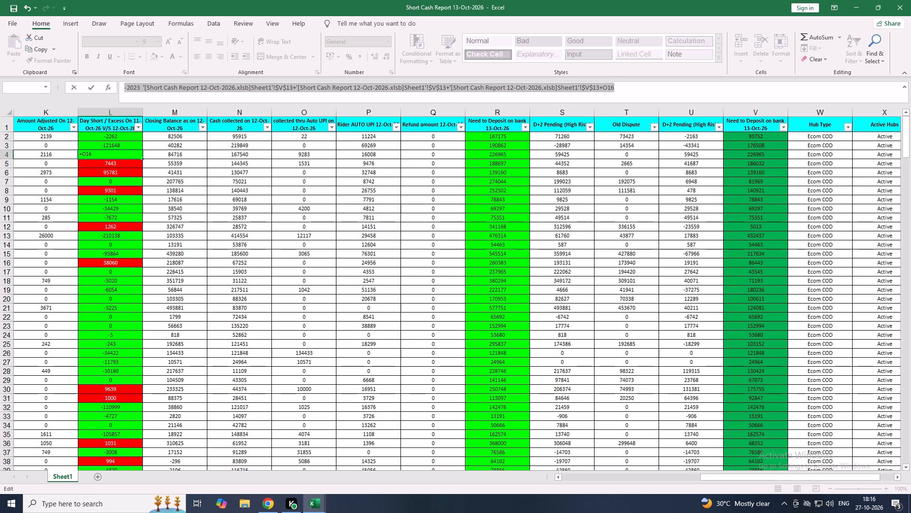
Discard the unfinished formula in cell L4 of the Short Cash Report 13-Oct-2026.
key("alt+Tab")
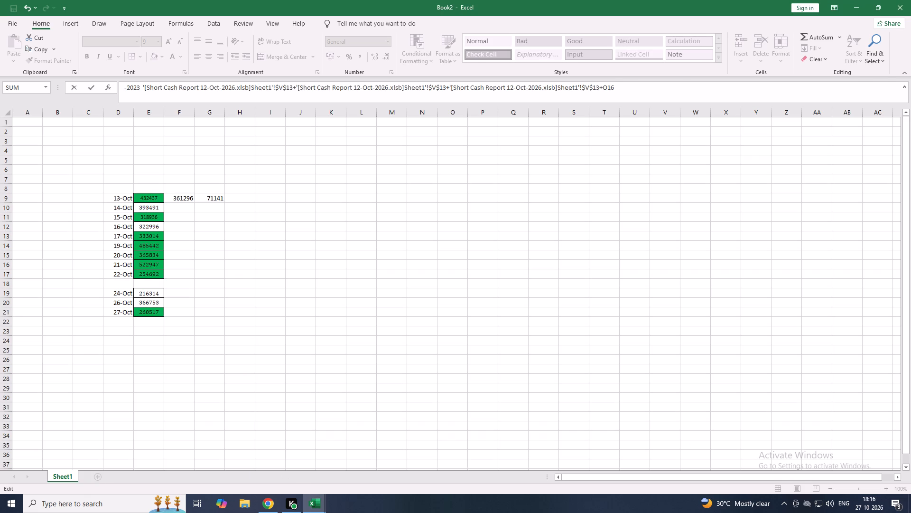
left_click(342, 308)
key("alt+Tab")
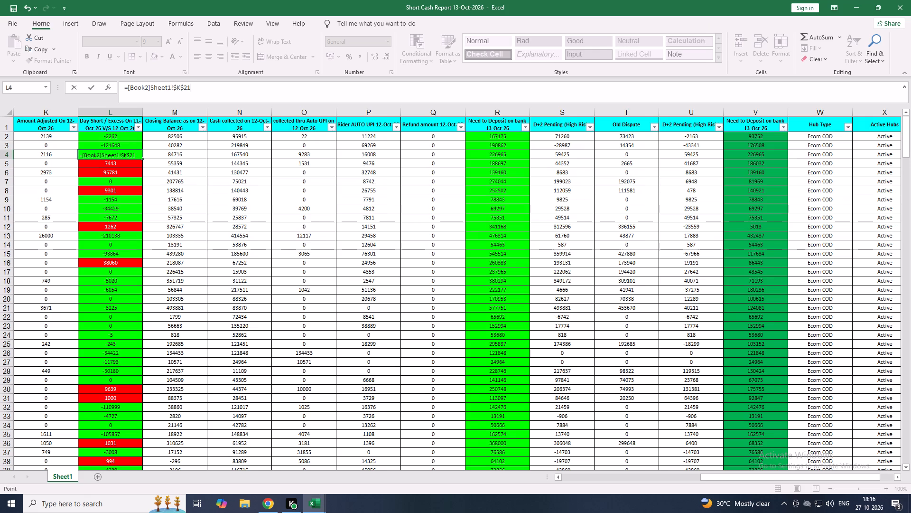
key("ctrl+z")
key("ctrl+z")
key("ctrl+z")
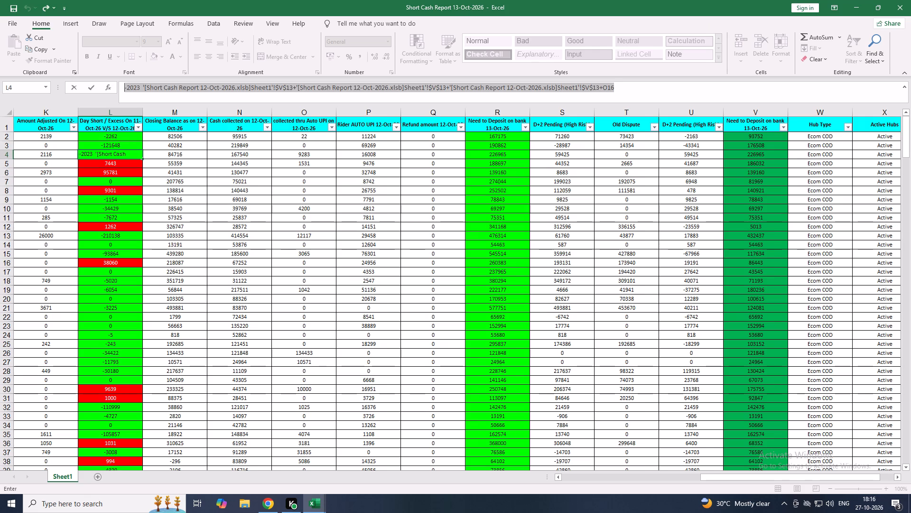
key("ctrl+z")
left_click(248, 197)
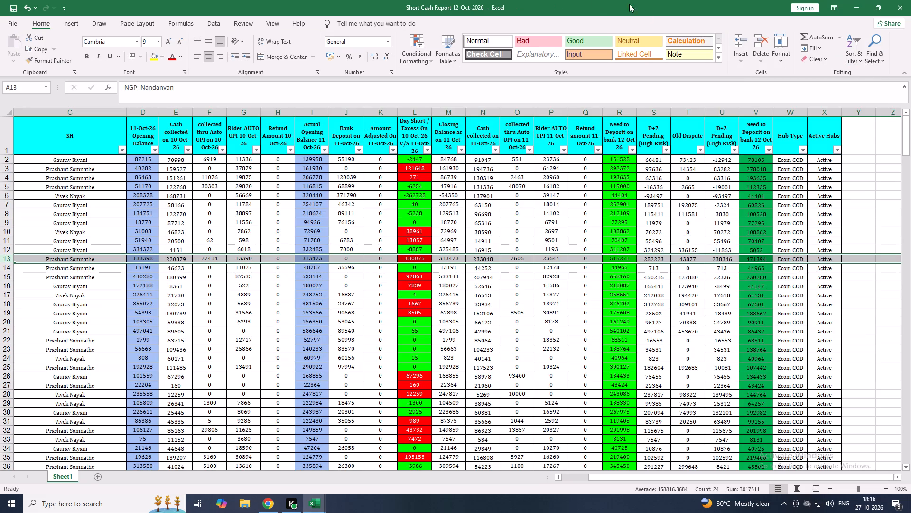
Copy 471394 from cell V13 in the 12-Oct-2026 report into Book2 cell E8, above the 13-Oct amount.
left_click(542, 297)
left_click(754, 260)
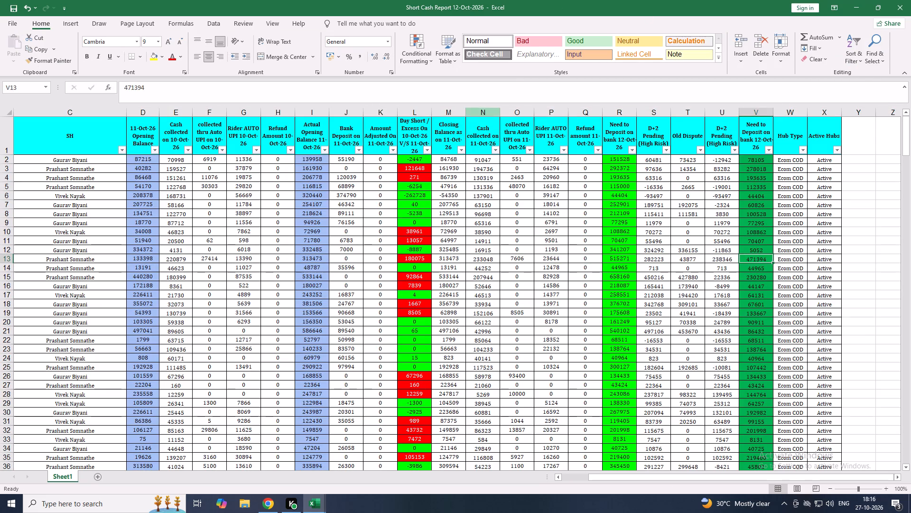
left_click(6, 257)
left_click(753, 263)
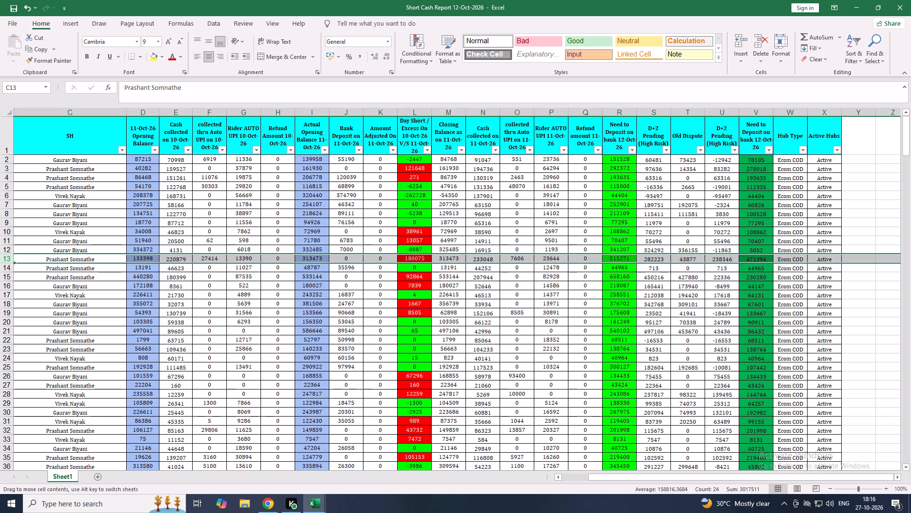
left_click(753, 259)
key("ctrl+c")
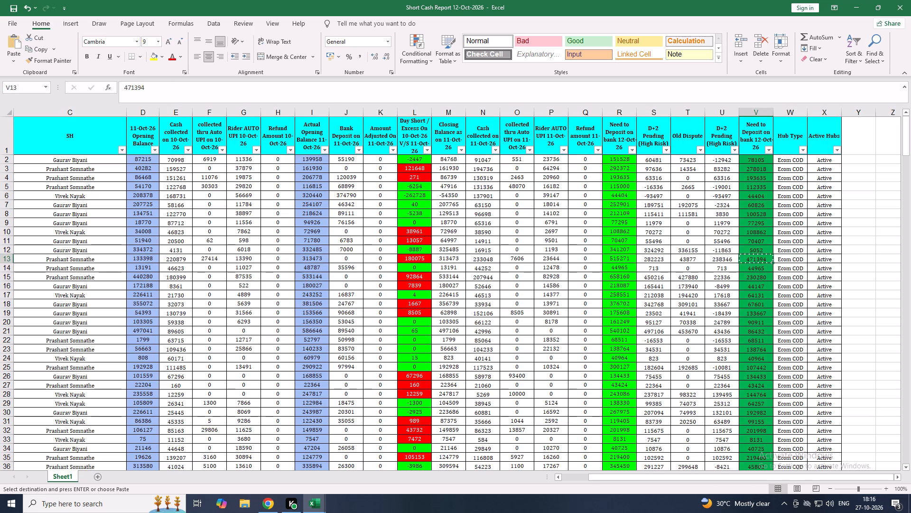
key("alt+Tab")
key("alt+Tab")
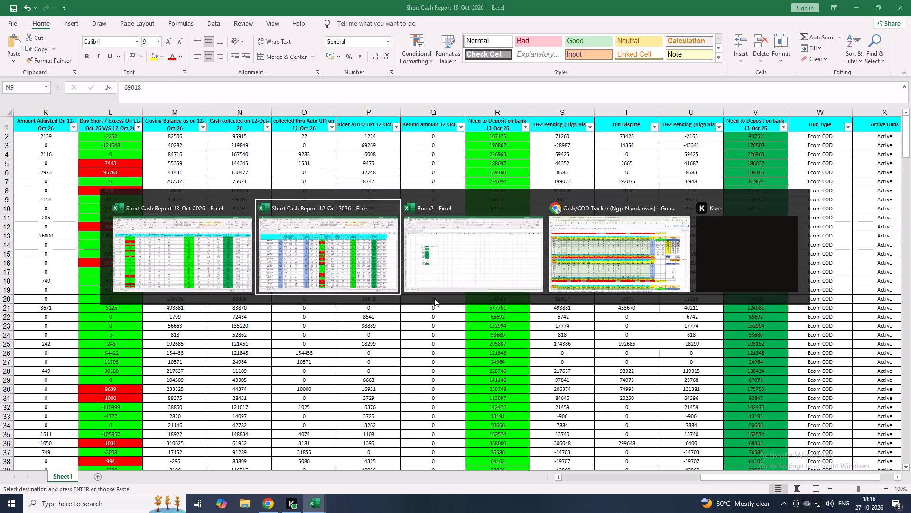
left_click(437, 254, "alt")
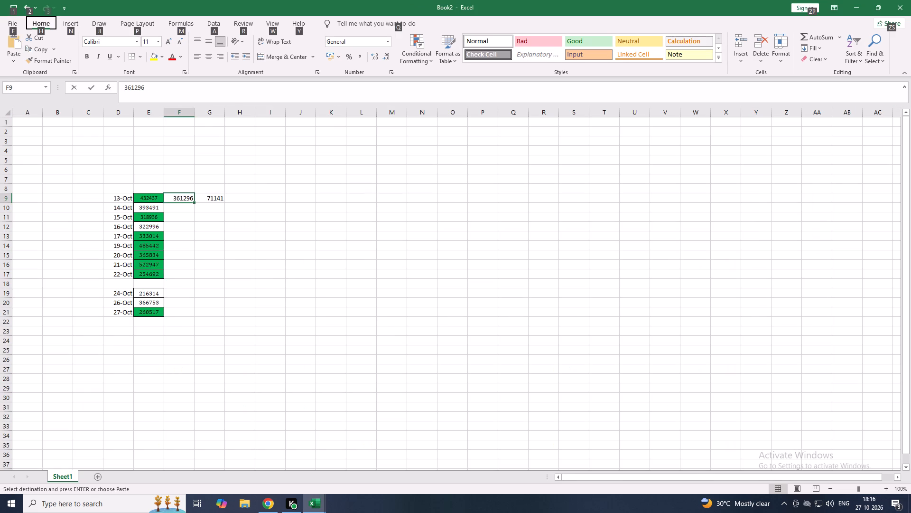
left_click(153, 188)
key("ctrl+v")
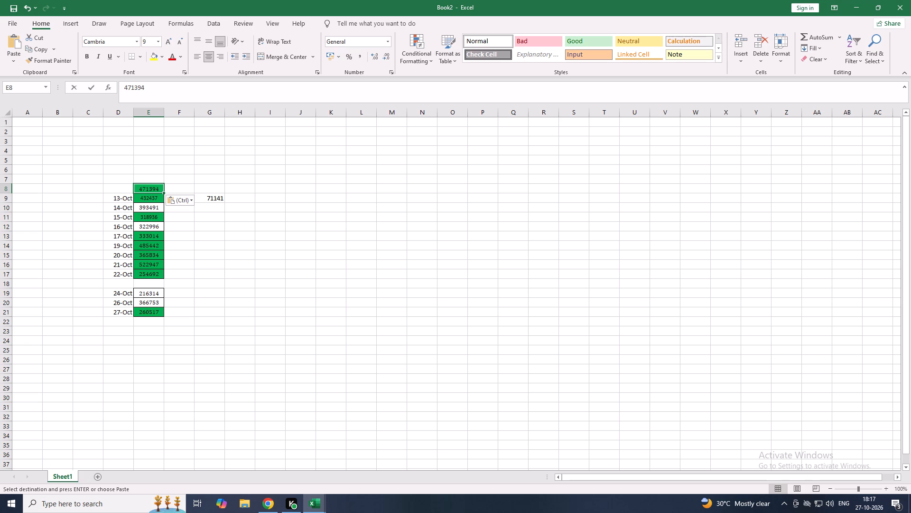
Enter the date 12 oct in cell D8 beside the 471394 amount.
left_click(114, 189)
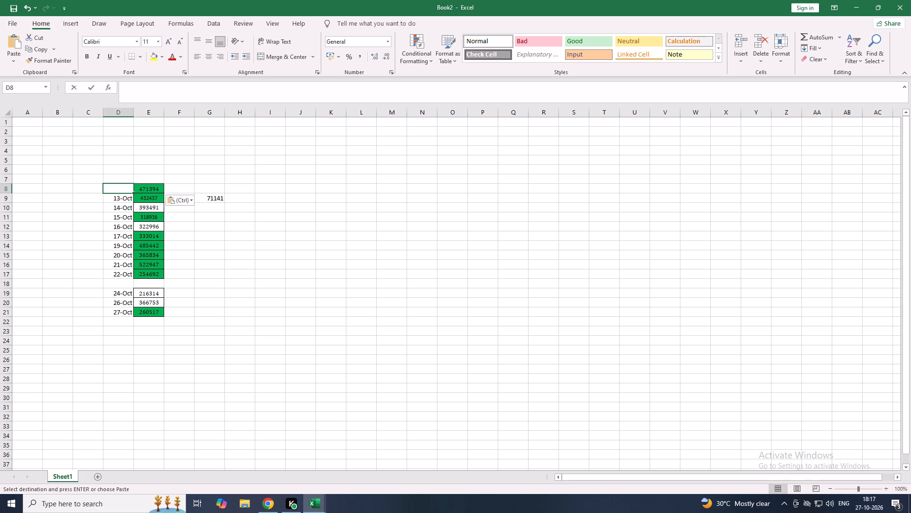
type("12")
key("space")
type("oct")
key("Down")
key("Up")
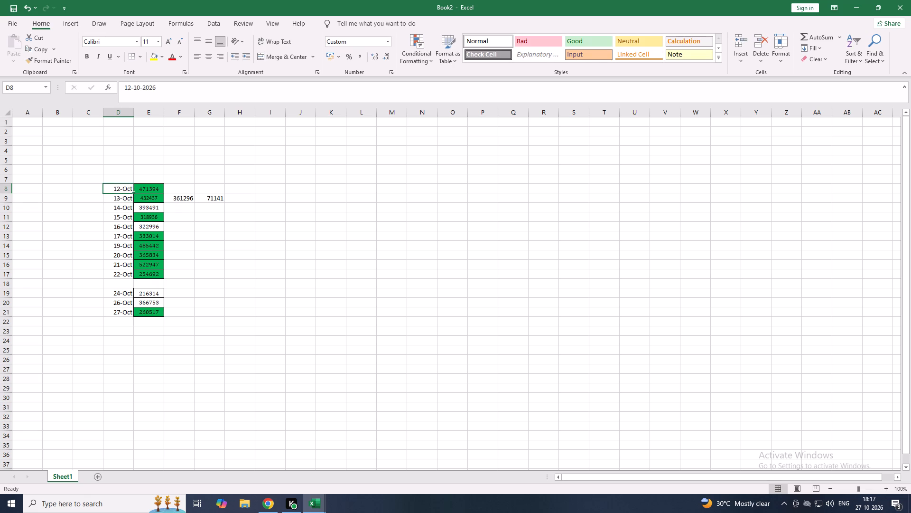
Enter 385936 in cell F8 as the comparison amount for 12-Oct.
key("Right")
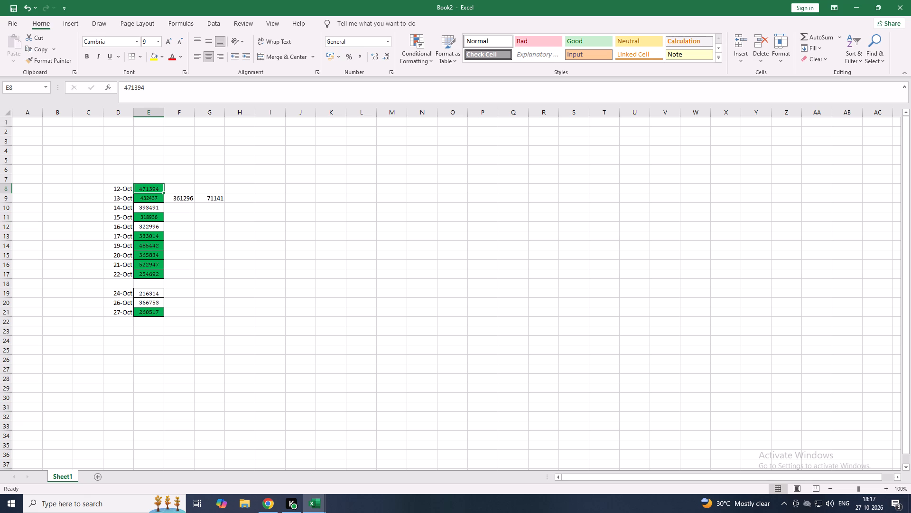
left_click(183, 188)
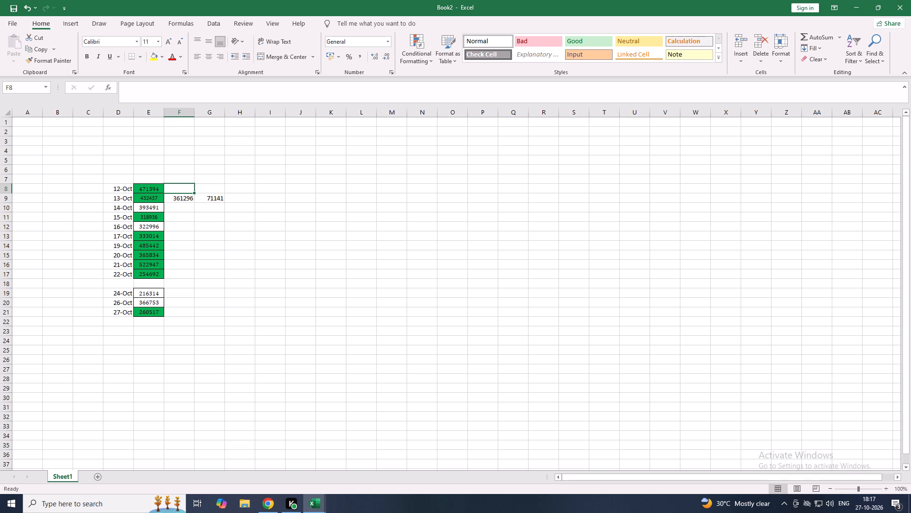
key("3")
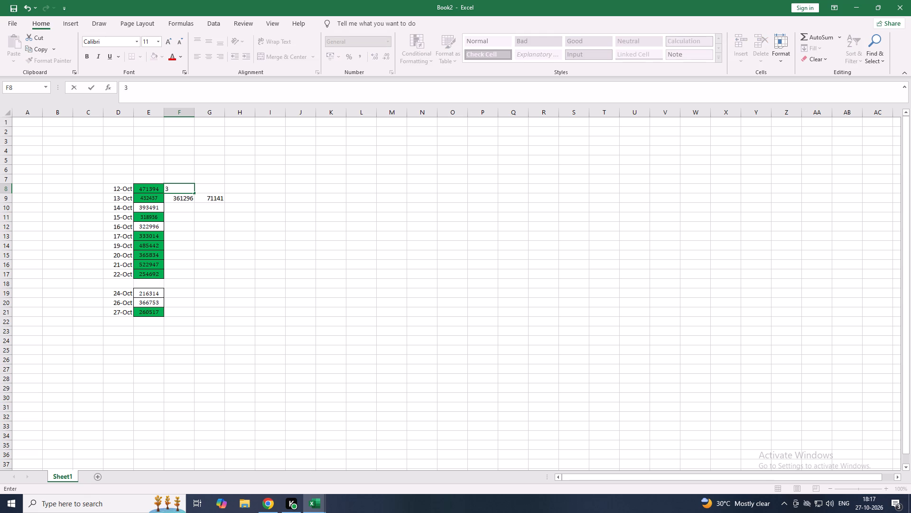
key("8")
key("5")
key("9")
type("36")
key("Down")
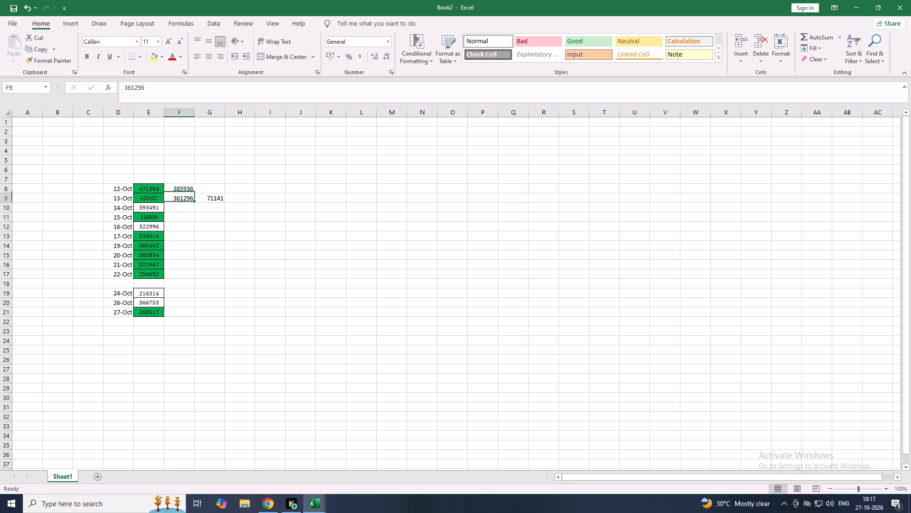
key("Up")
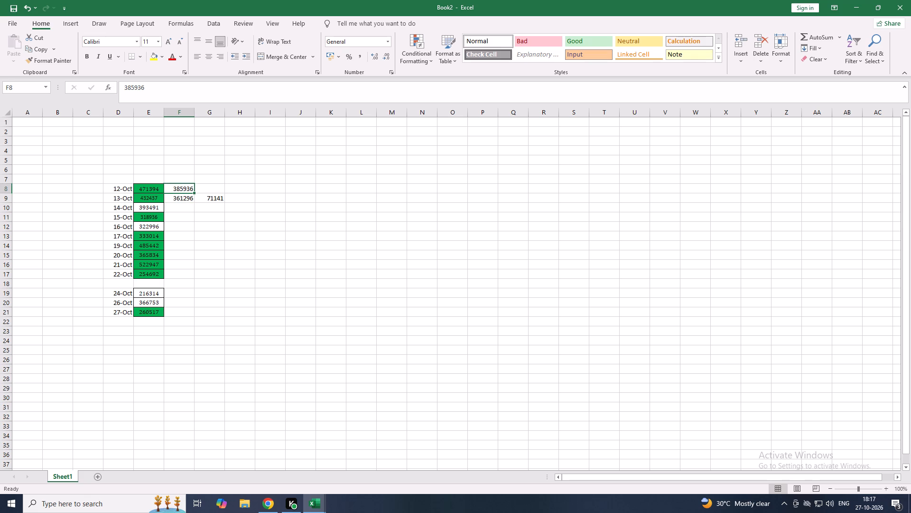
Calculate the 12-Oct difference in cell G8 with the formula =E8-F8.
left_click(152, 190)
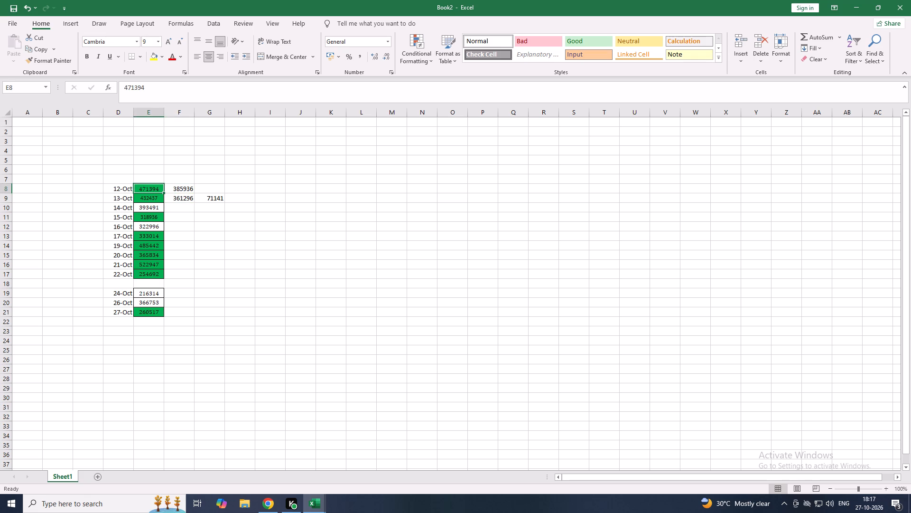
key("Right")
key("Right")
key("equal")
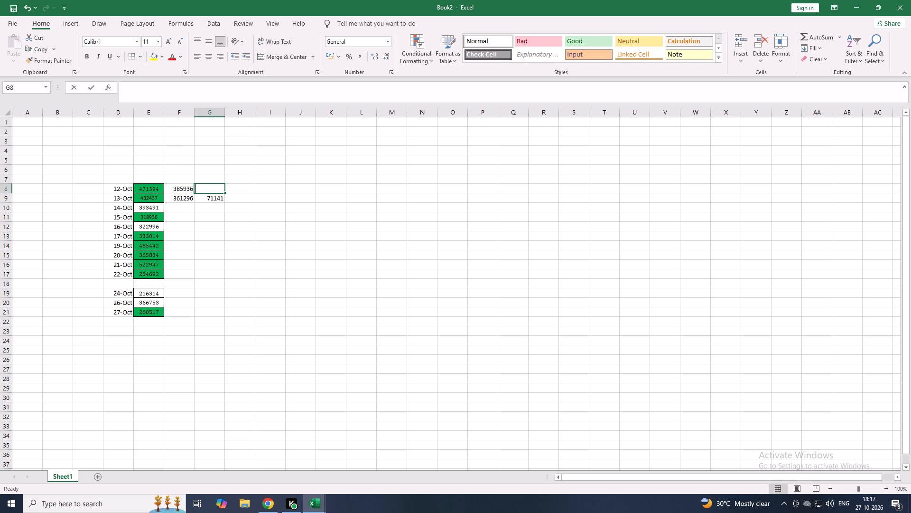
key("Left")
key("Left")
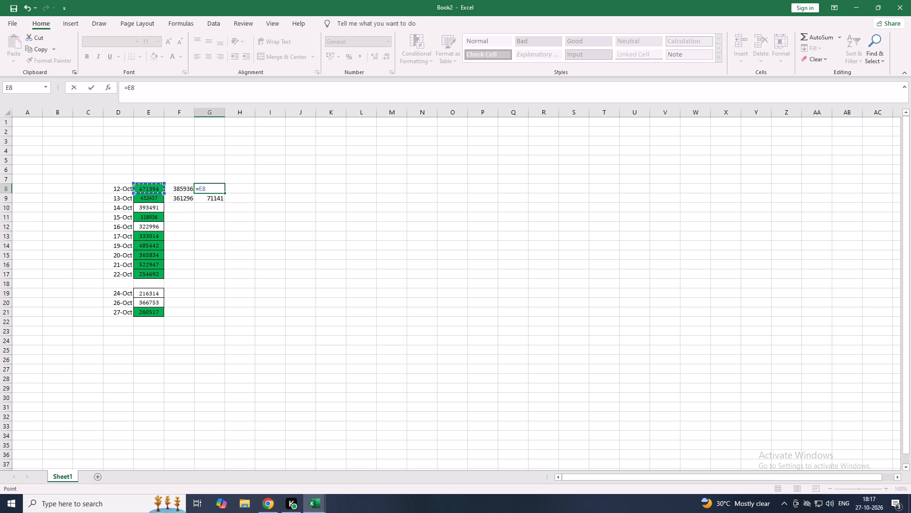
key("minus")
key("Left")
key("Return")
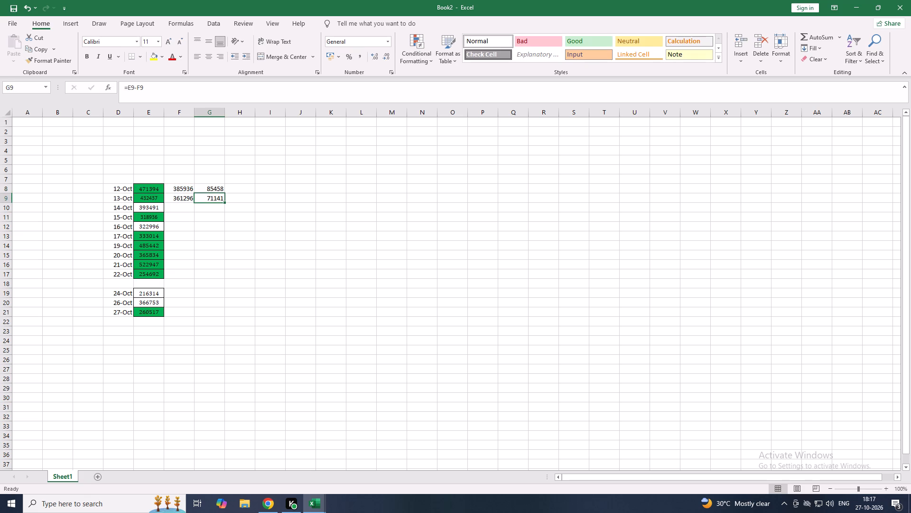
Fill the difference formula from G8 down through G21, the 27-Oct row.
key("Up")
key("shift+Down")
key("shift+Down")
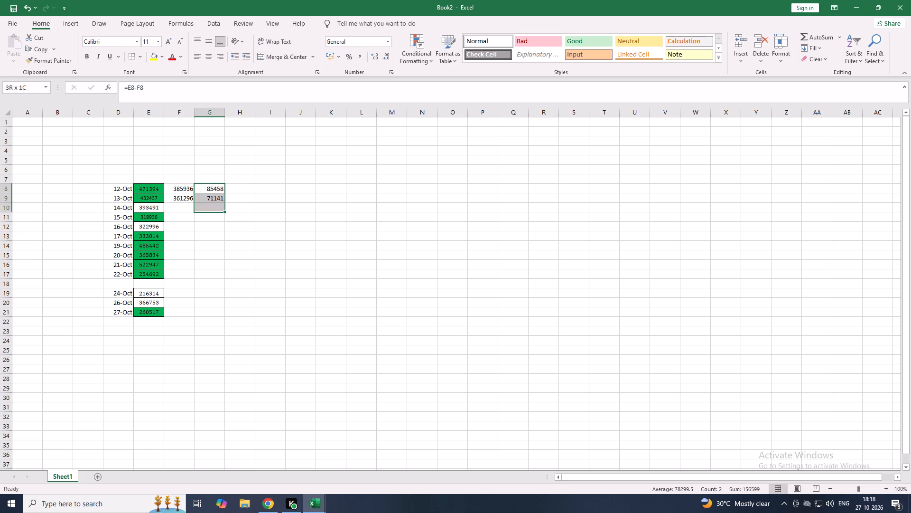
key("shift+Down")
key("shift+Down")
key("shift+Down")
key("shift+Down")
key("shift+Down")
key("shift+Down")
key("shift+Down")
key("shift+Down")
key("shift+Down")
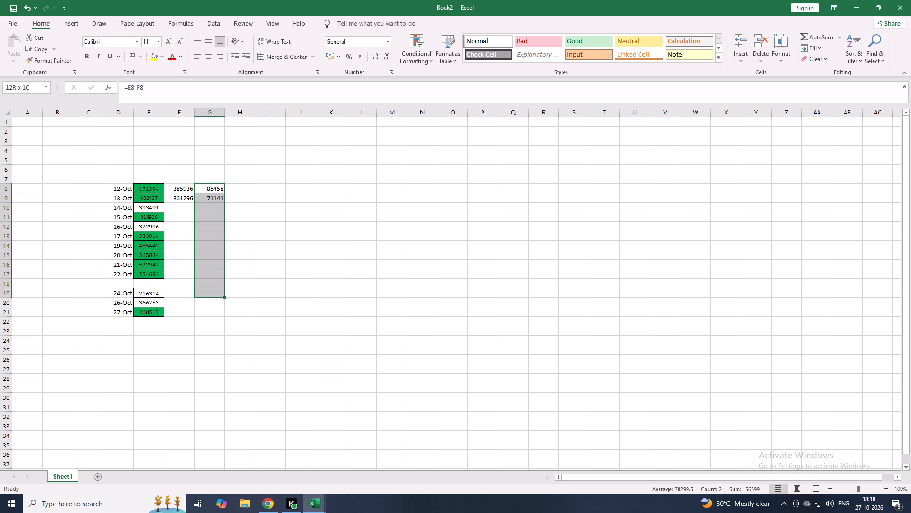
key("shift+Down")
key("shift+Down")
key("ctrl+d")
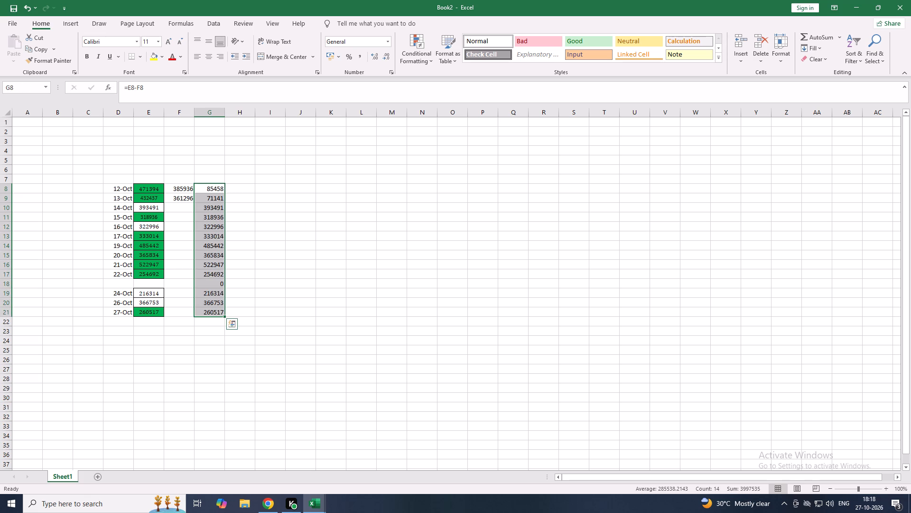
left_click(269, 217)
Enter the comparison amounts 317468 for 14-Oct in F10 and 246264 for 15-Oct in F11.
left_click(176, 204)
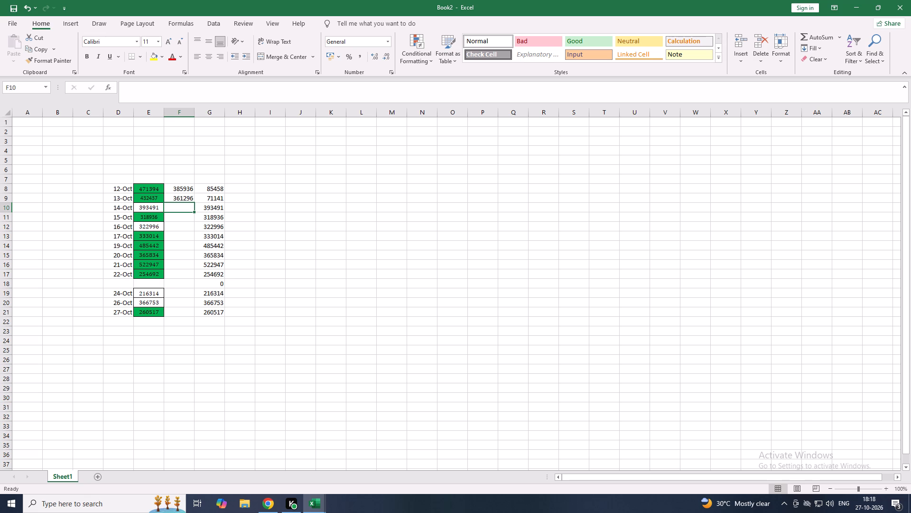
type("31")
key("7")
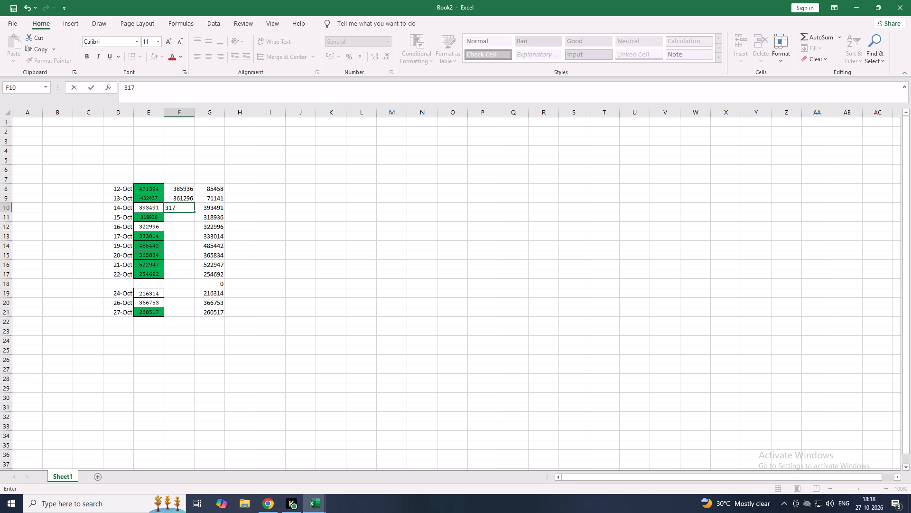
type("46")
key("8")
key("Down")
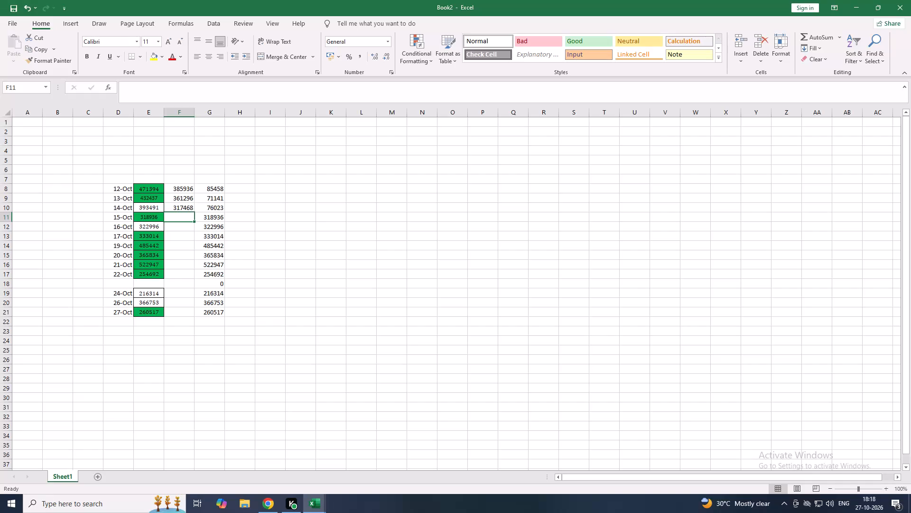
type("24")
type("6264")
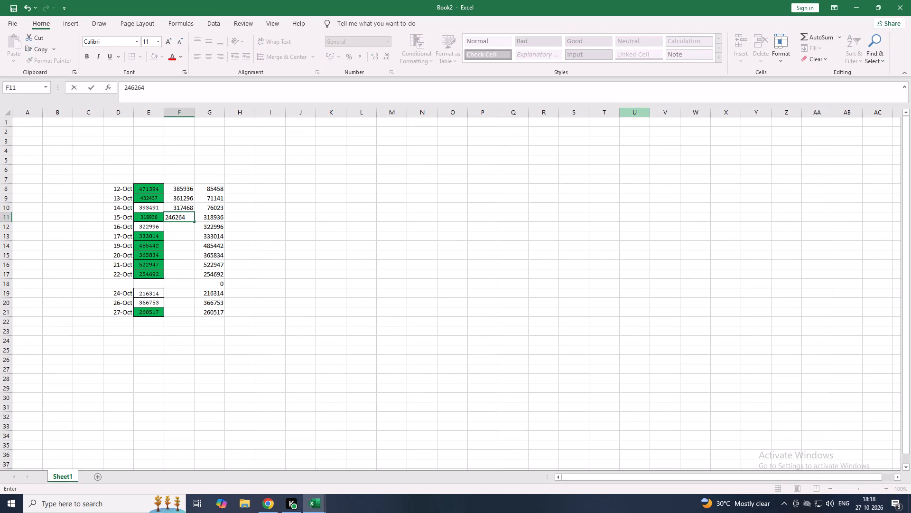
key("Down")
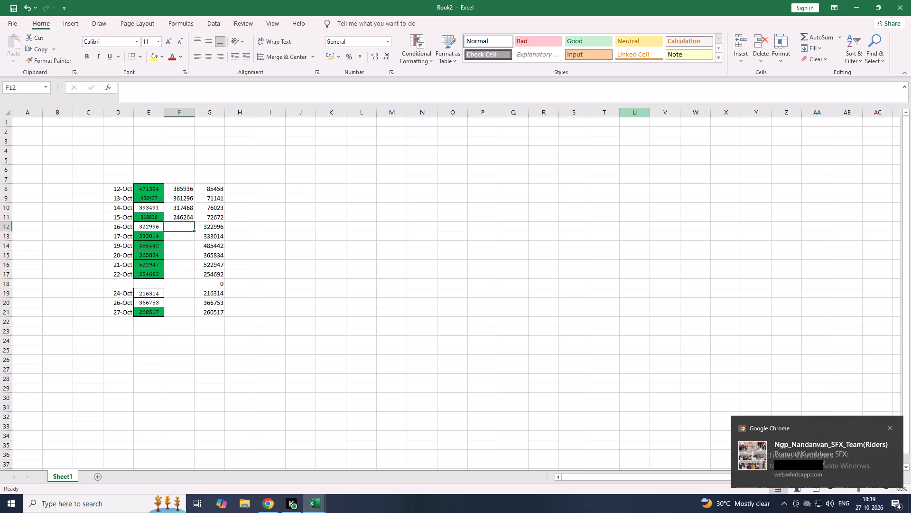
Enter 249396 as the 16-Oct comparison amount in F12, and re-enter the same figure to double-check it.
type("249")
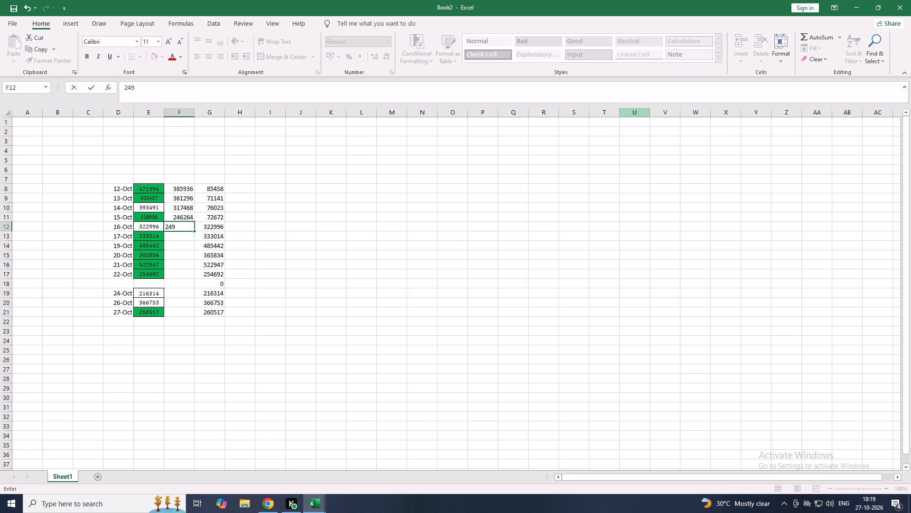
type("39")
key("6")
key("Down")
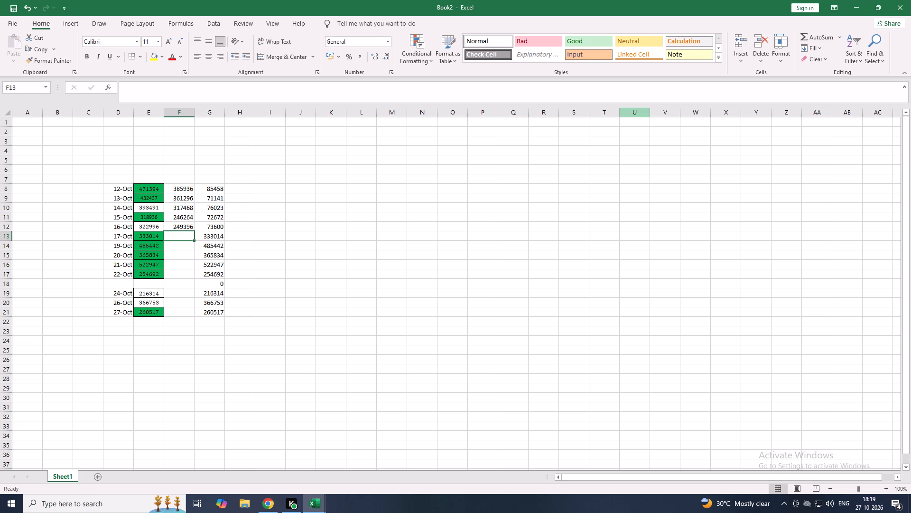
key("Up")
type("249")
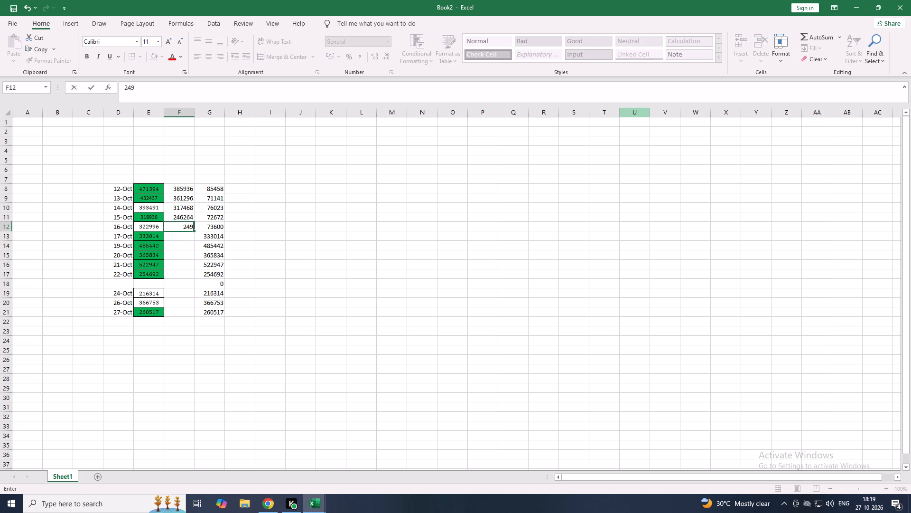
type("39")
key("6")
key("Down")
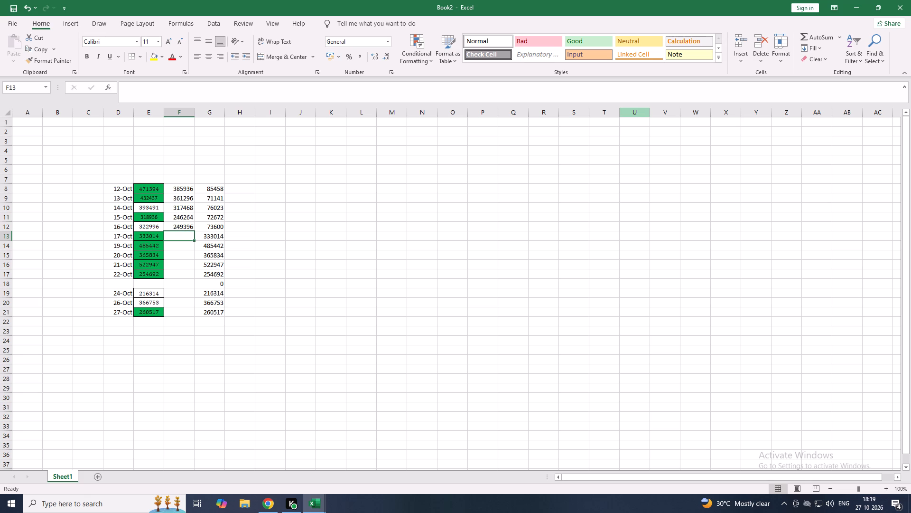
Enter the comparison amounts 273000 for 17-Oct, 410723 for 19-Oct and 437537 for 20-Oct in F13 to F15.
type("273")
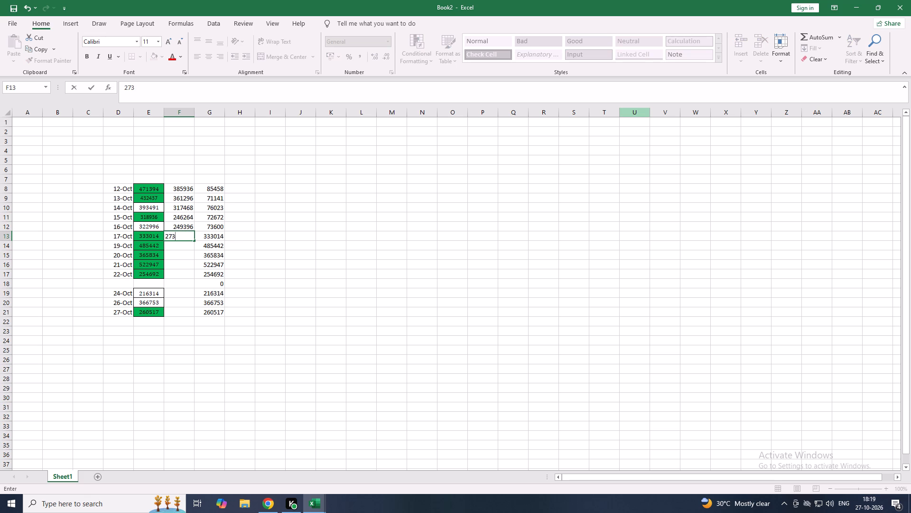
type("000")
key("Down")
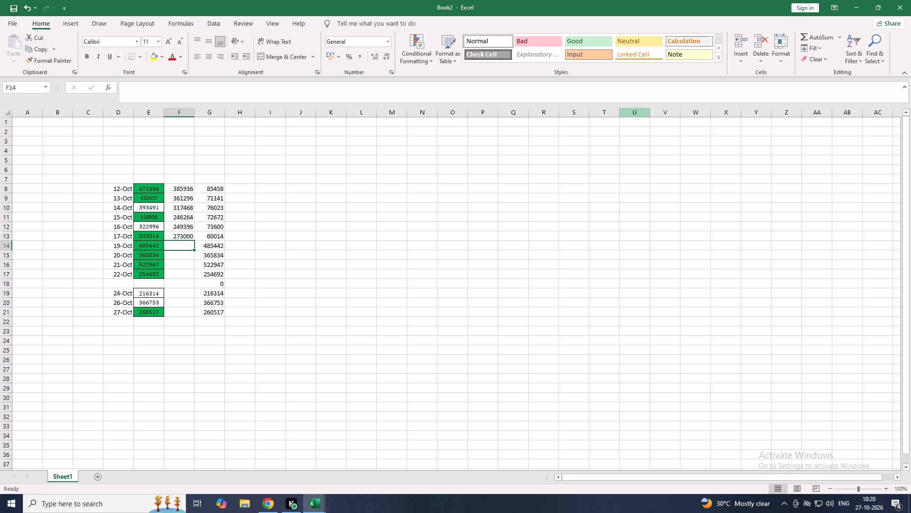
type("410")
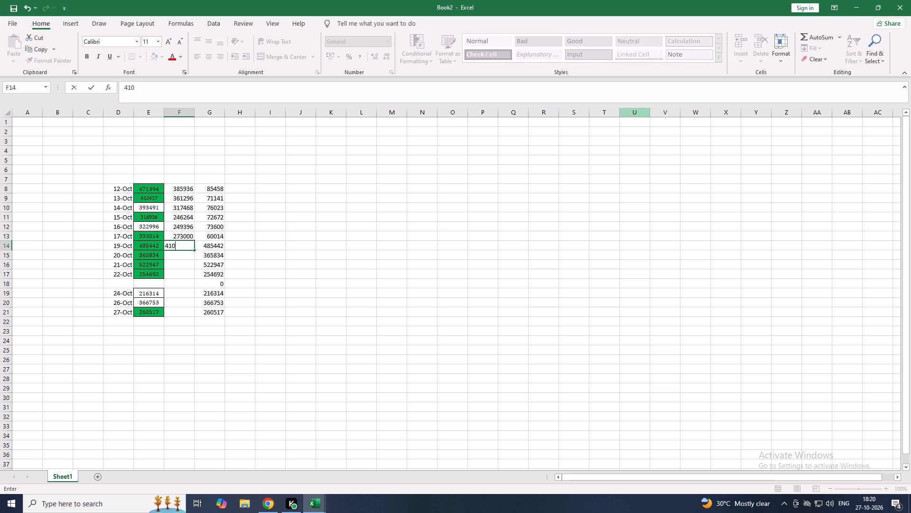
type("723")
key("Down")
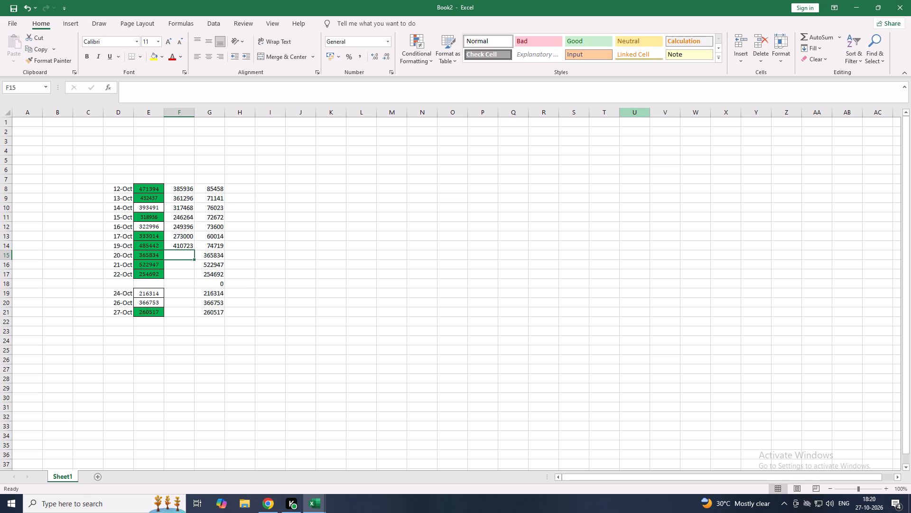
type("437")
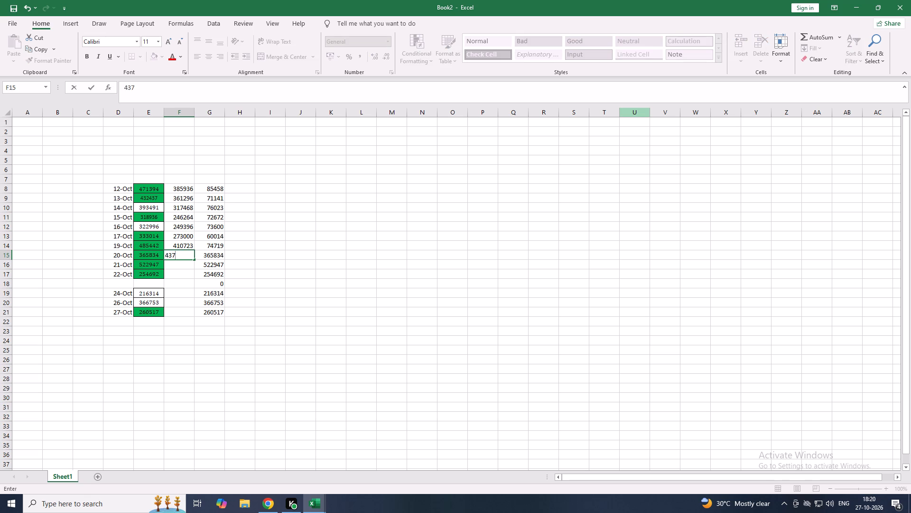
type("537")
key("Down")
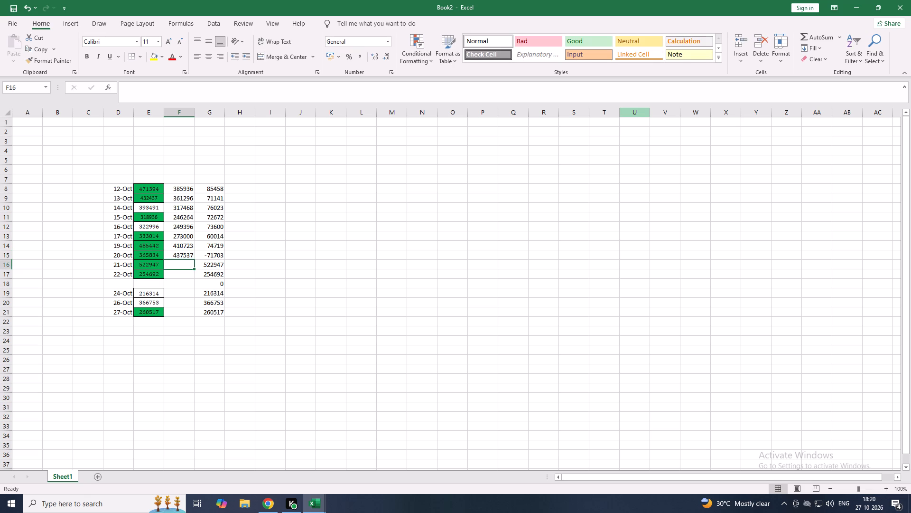
Clear the 20-Oct comparison amount in F15 and enter 437537 for 21-Oct in F16 instead.
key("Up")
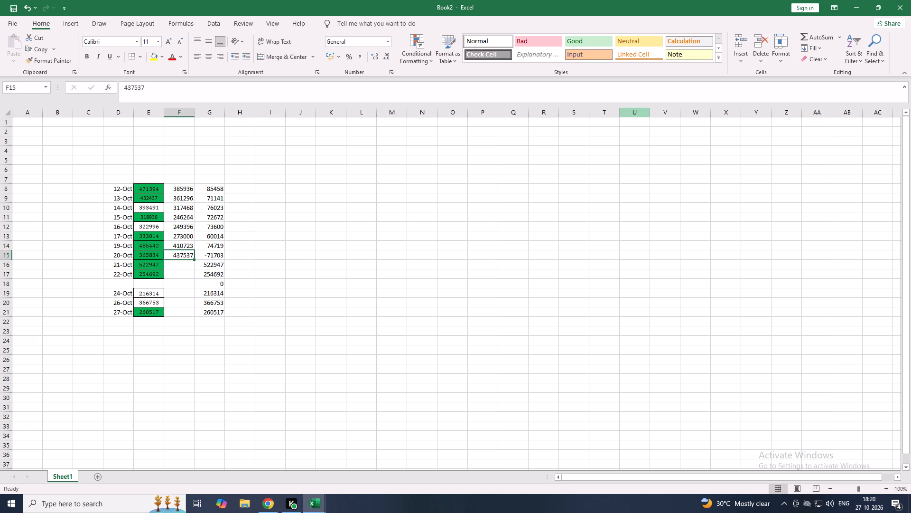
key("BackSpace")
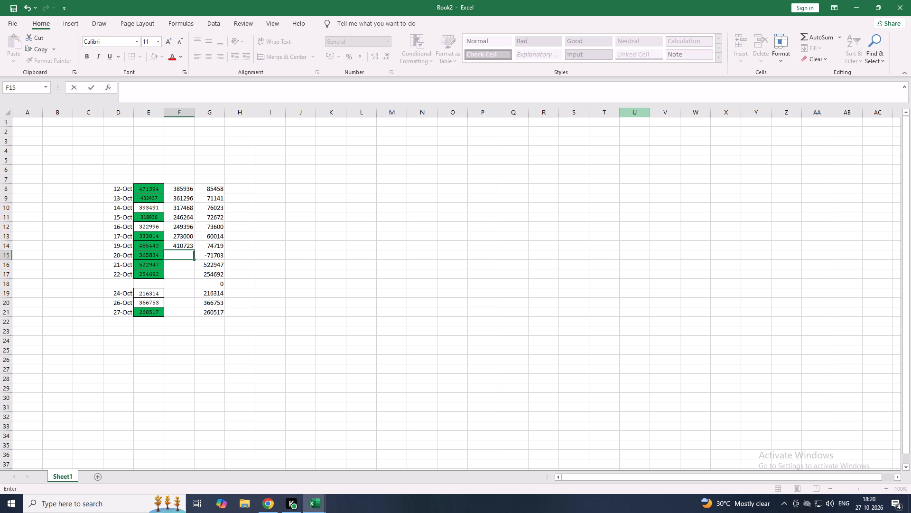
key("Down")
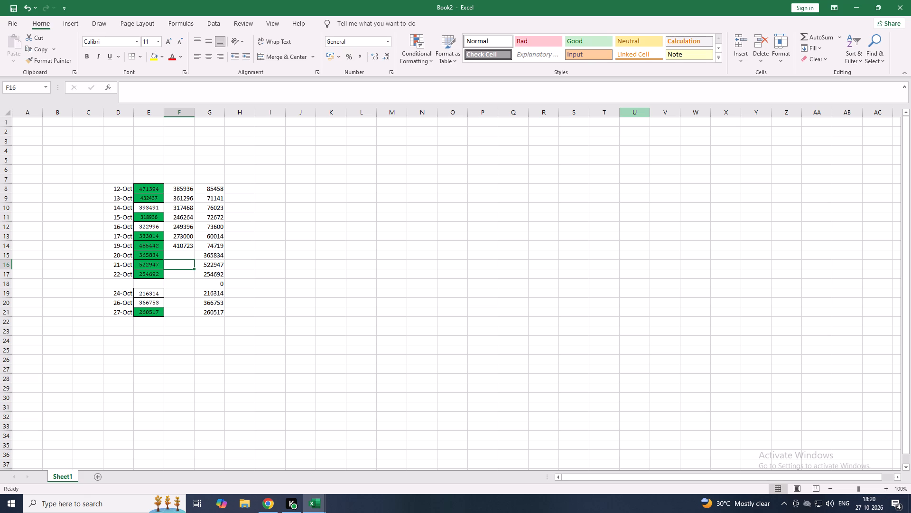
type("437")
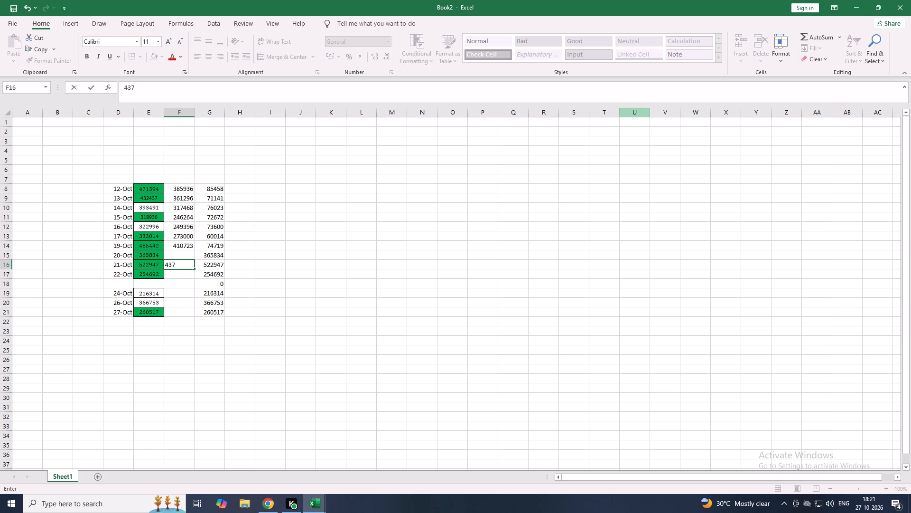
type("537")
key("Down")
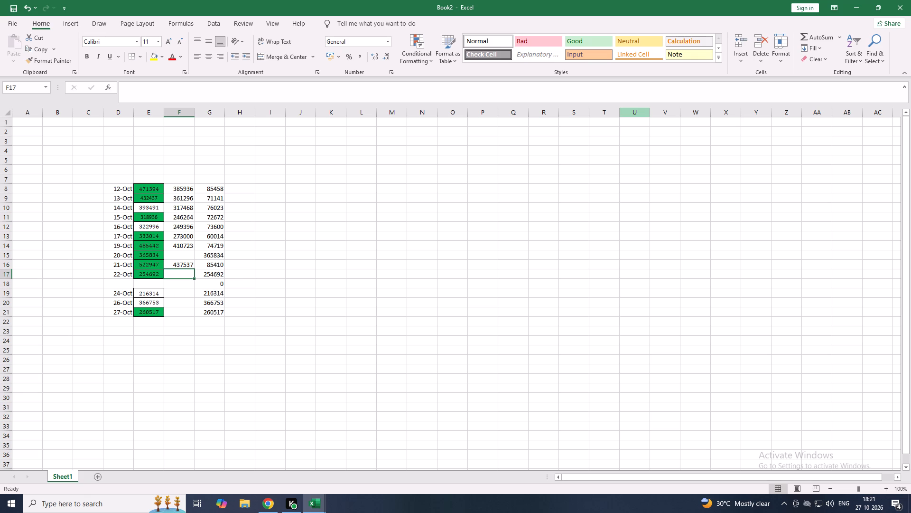
Enter the comparison amounts 181945 for 22-Oct in F17 and 178317 for the undated row in F18.
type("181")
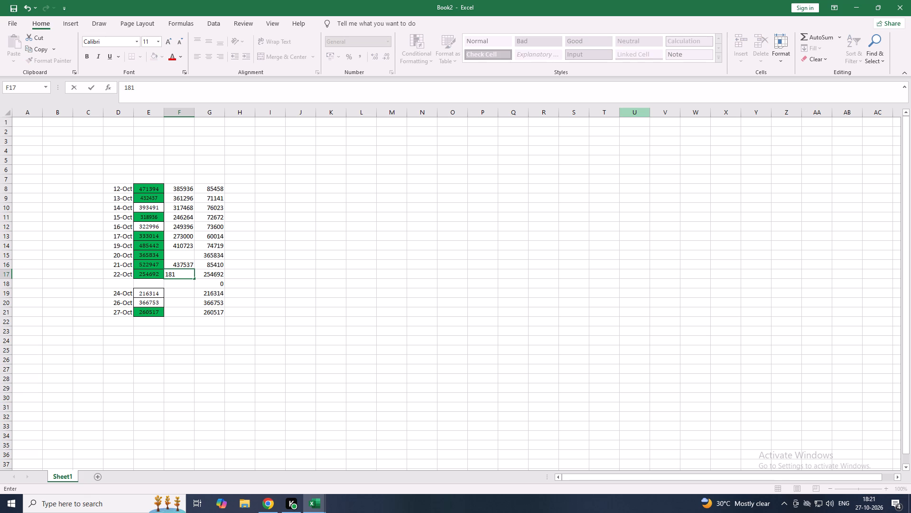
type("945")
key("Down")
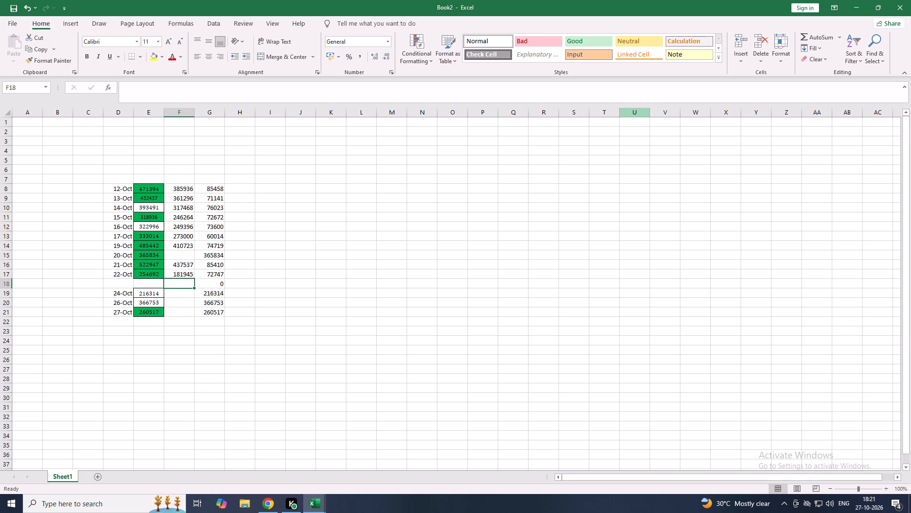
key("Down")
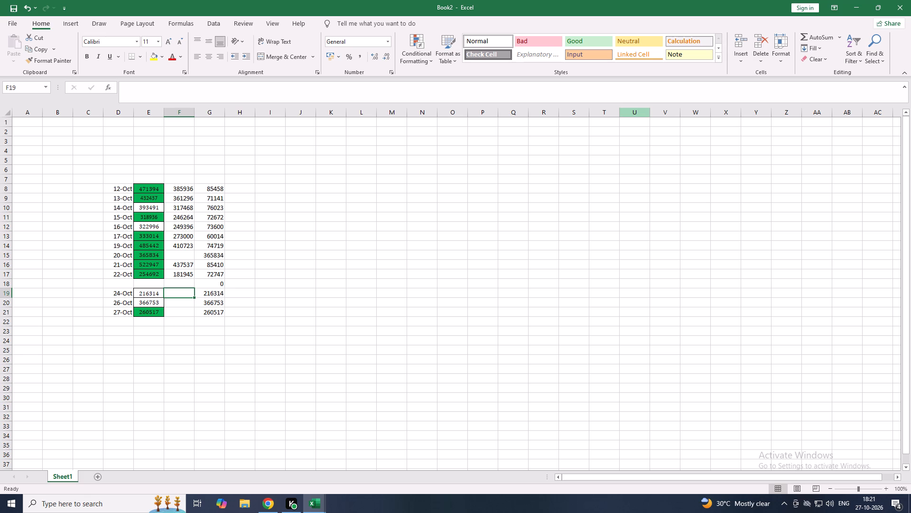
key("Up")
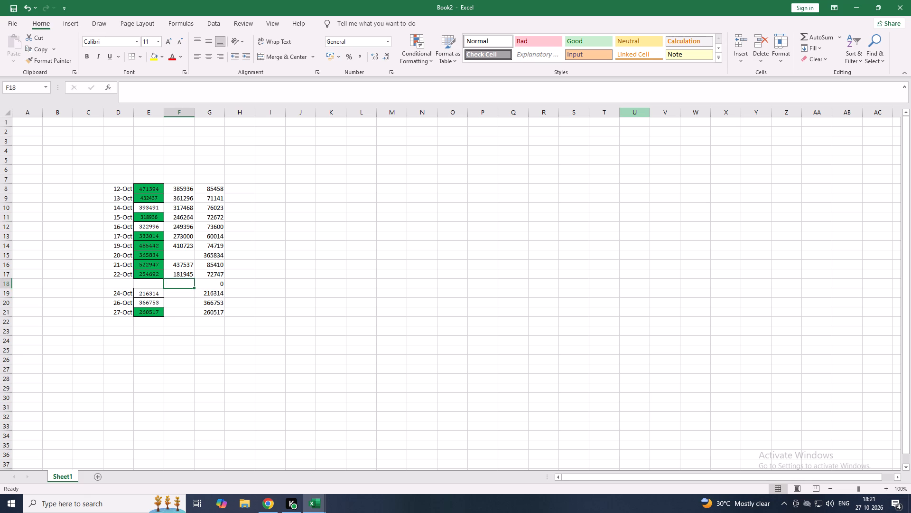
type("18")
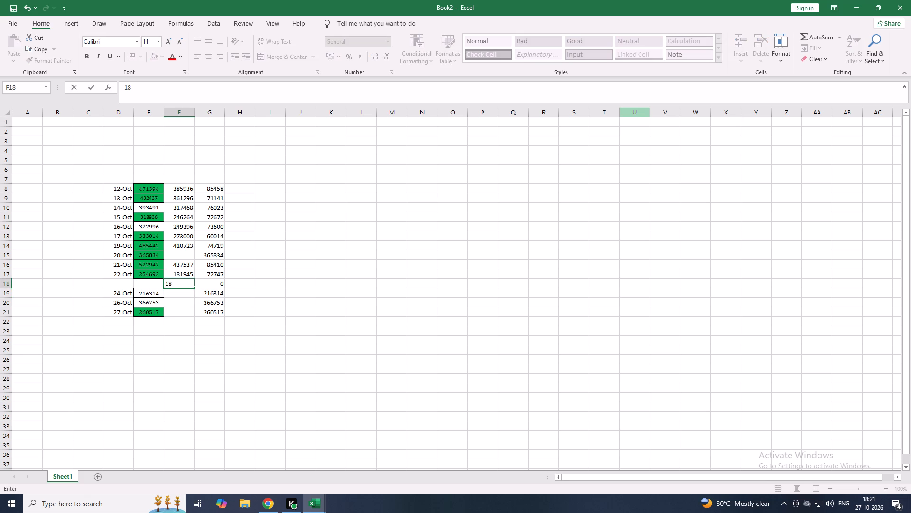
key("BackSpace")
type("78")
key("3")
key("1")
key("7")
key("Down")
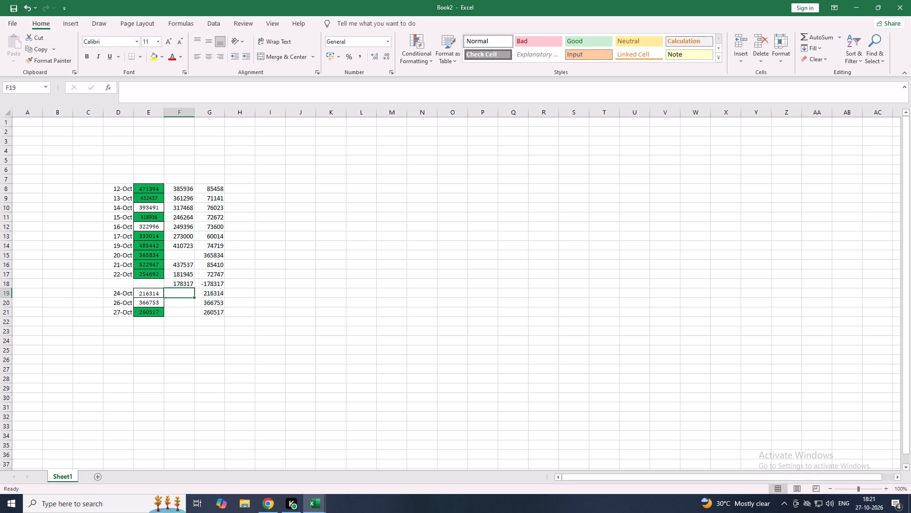
Enter the comparison amounts 135600 for 24-Oct in F19 and 293208 for 26-Oct in F20.
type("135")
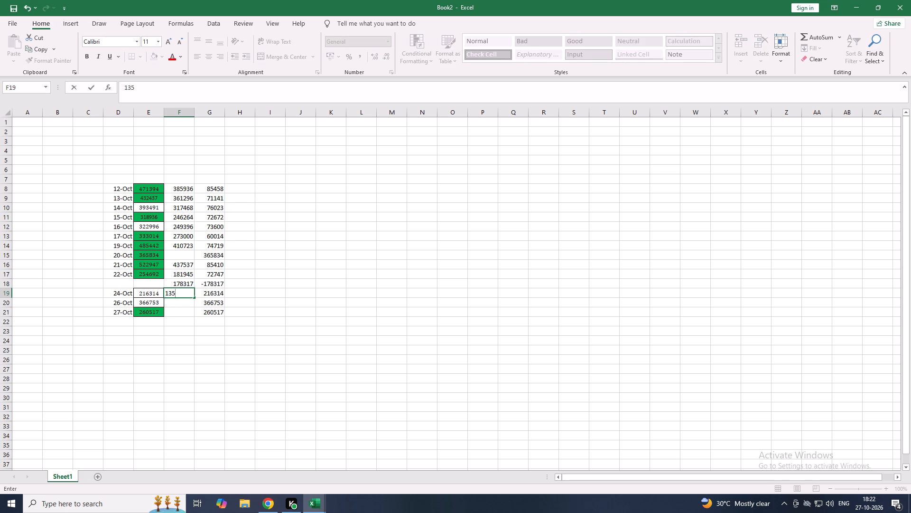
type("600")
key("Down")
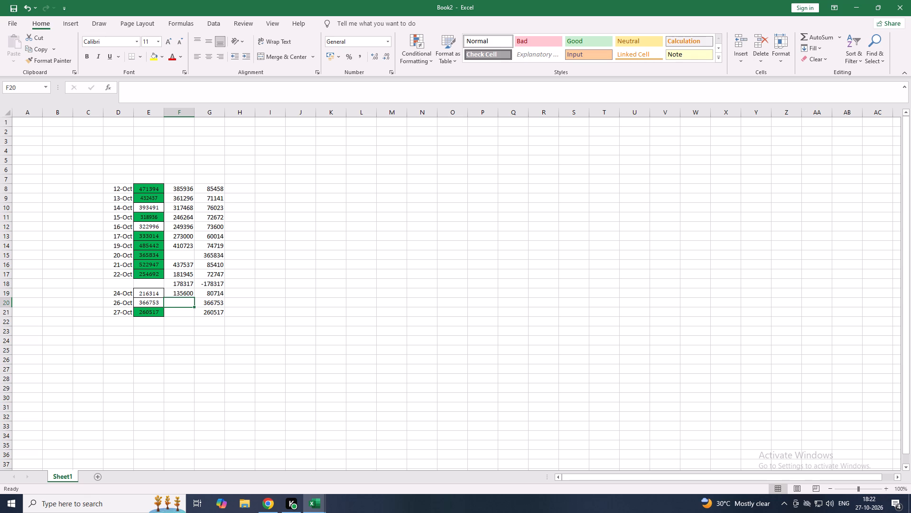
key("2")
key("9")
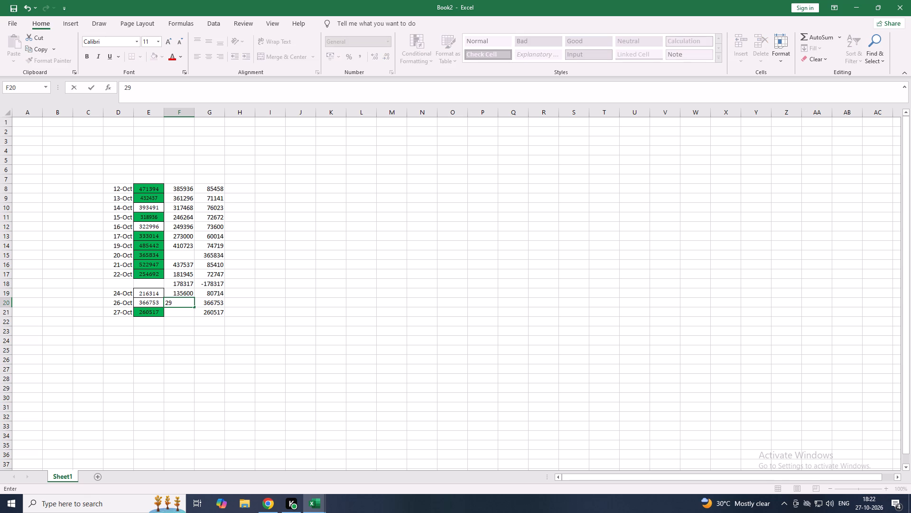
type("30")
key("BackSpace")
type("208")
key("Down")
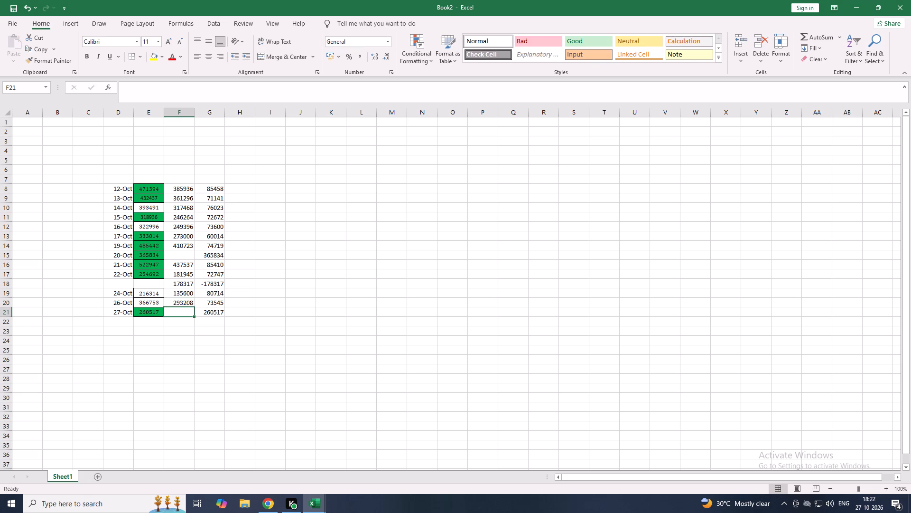
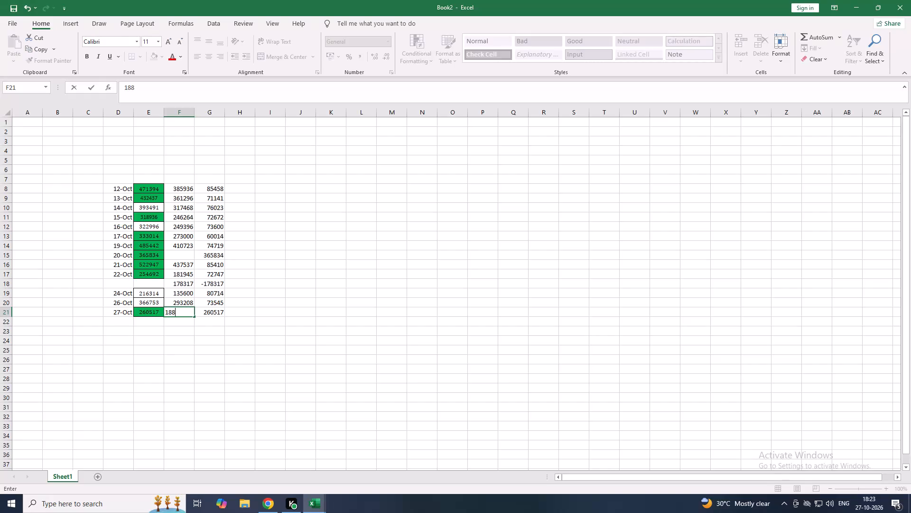
Complete the comparison amount 188572 for 27-Oct in F21.
type("572")
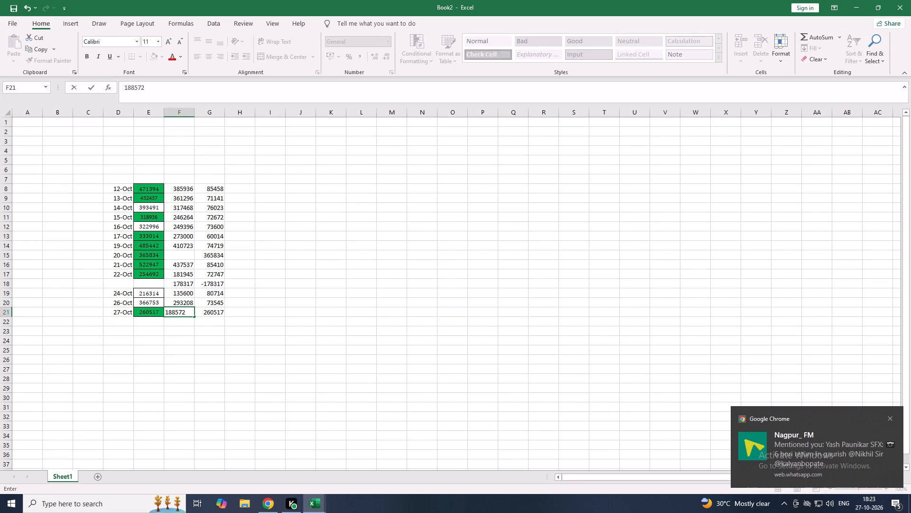
key("Down")
Review the comparison amounts and daily differences for 12-Oct to 27-Oct in columns F and G.
key("Up")
key("Up")
key("Up")
key("Up")
key("Up")
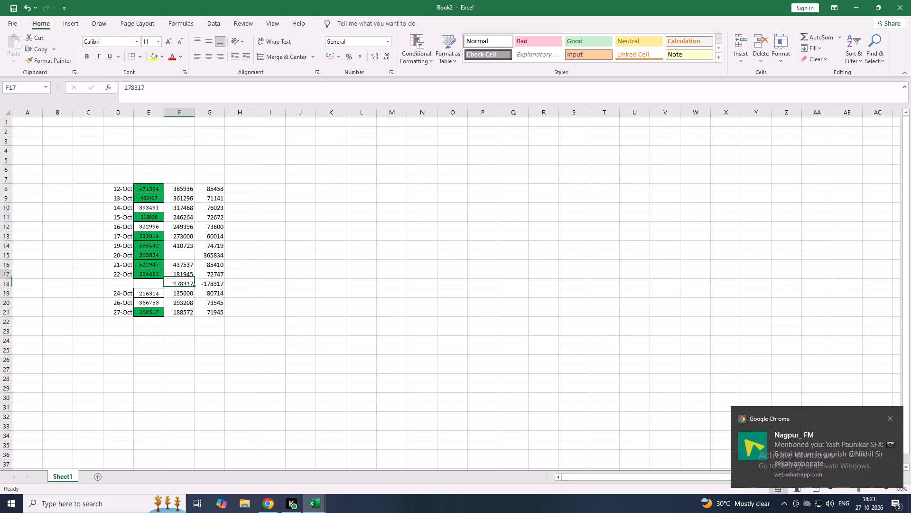
key("Up")
key("Up")
key("Up")
key("Up")
key("Up")
key("Up")
key("Up")
key("Up")
key("Up")
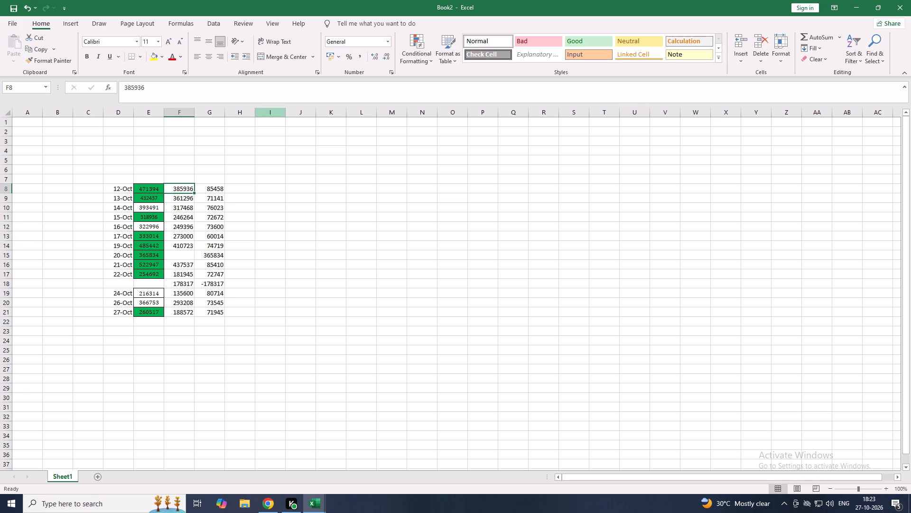
left_click(242, 189)
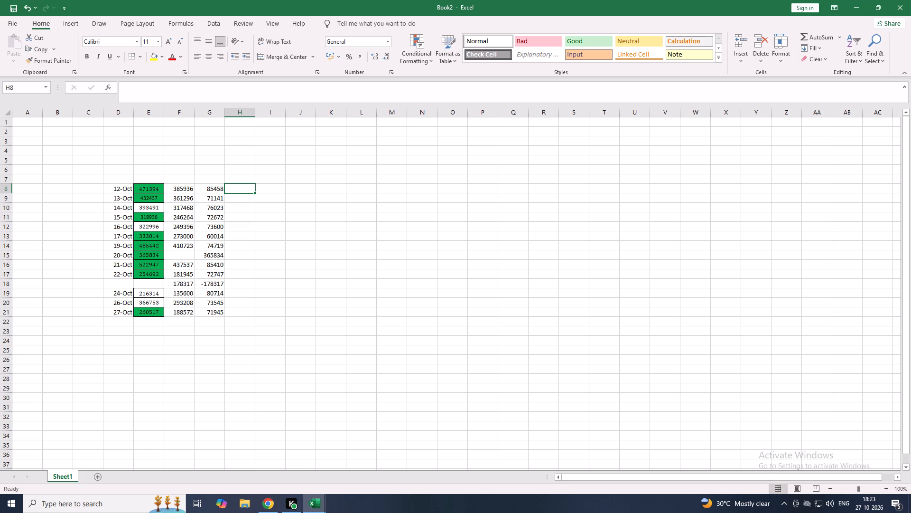
left_click(244, 314)
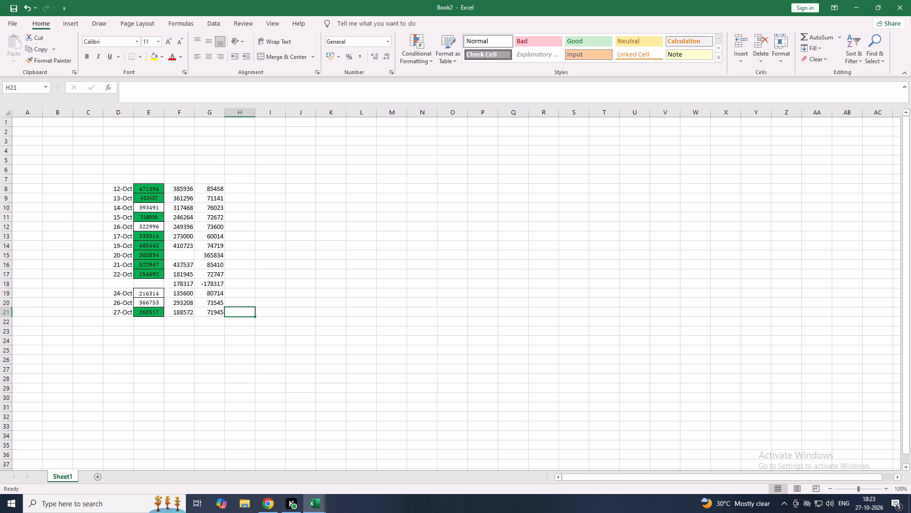
left_click(326, 191)
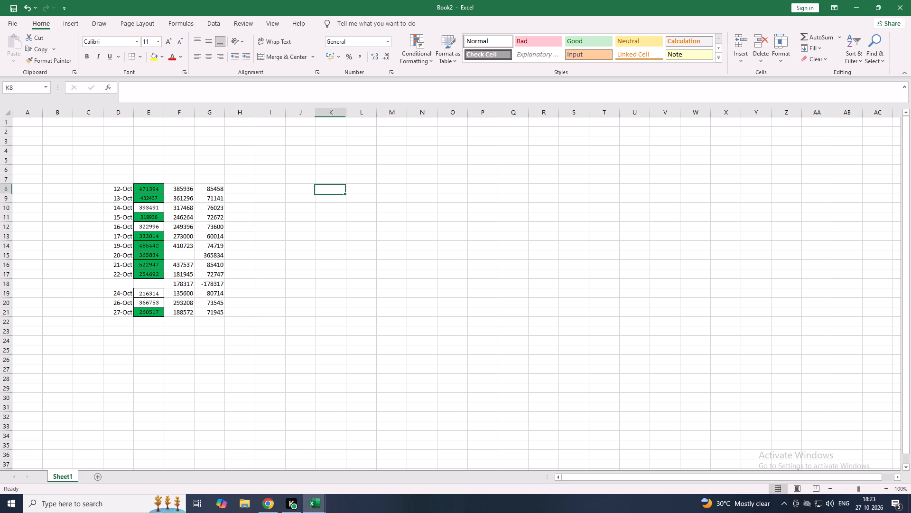
left_click(247, 310)
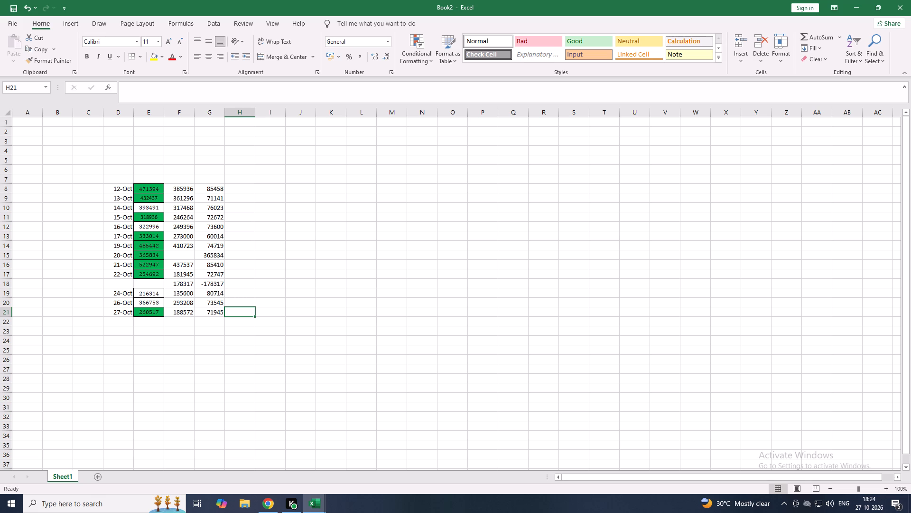
Close the Short Cash Report 13-Oct-2026 without saving, along with the Short Cash Report 12-Oct-2026.
key("alt+Tab")
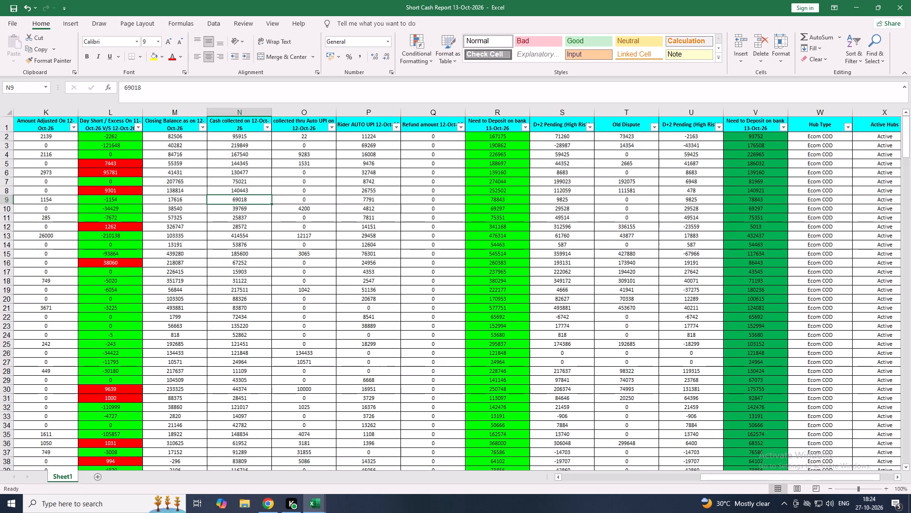
left_click(897, 5)
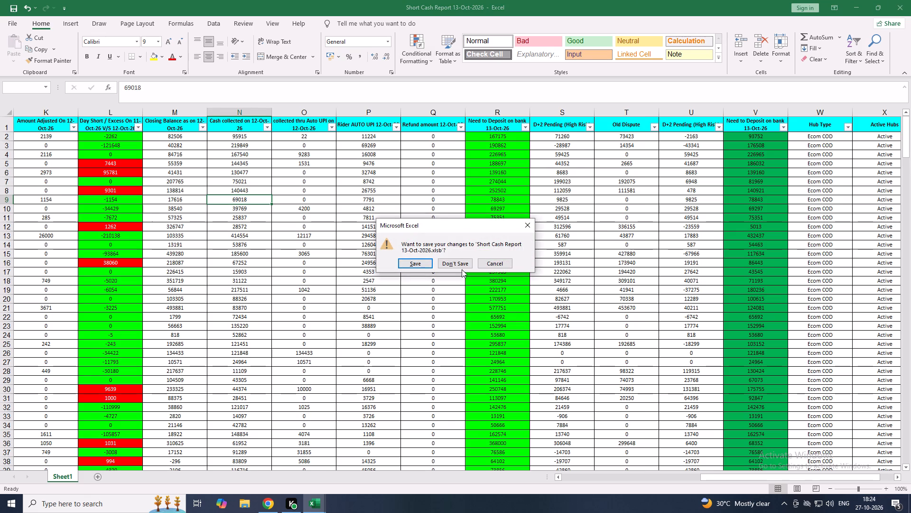
left_click(460, 264)
key("alt+Tab")
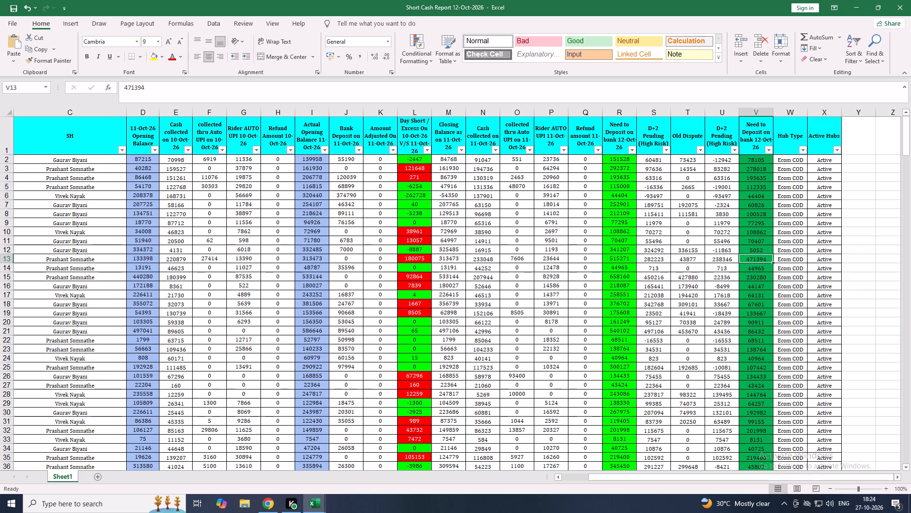
left_click(899, 8)
In Chrome's Shadowfax portal, open the Forward runsheet closure for the last rider matching "raju".
key("alt+Tab")
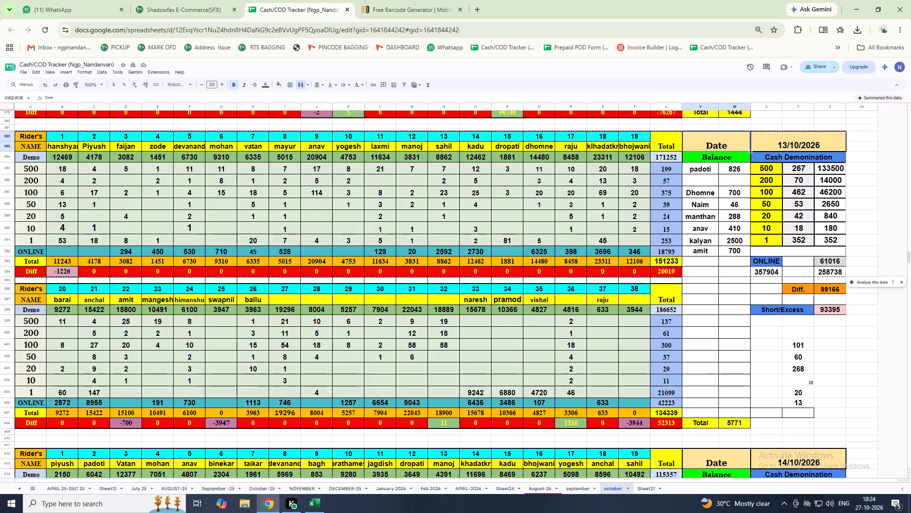
left_click(153, 4)
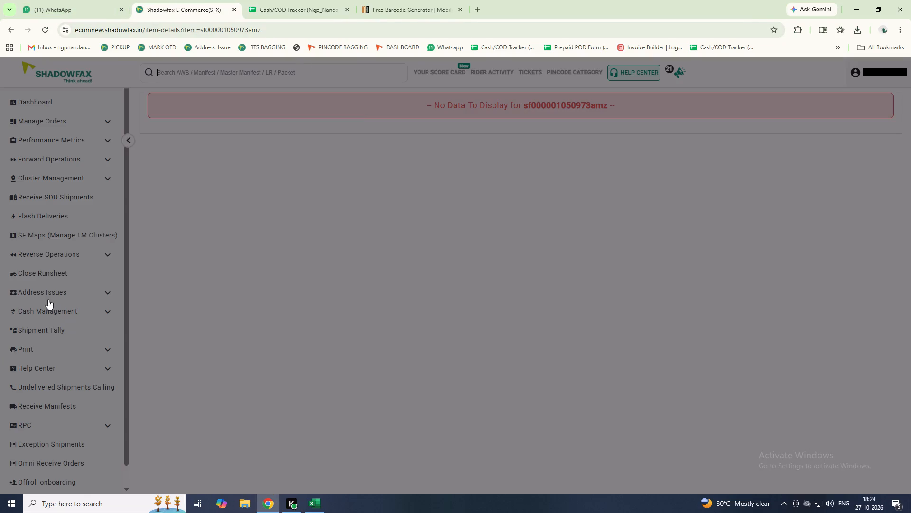
left_click(55, 276)
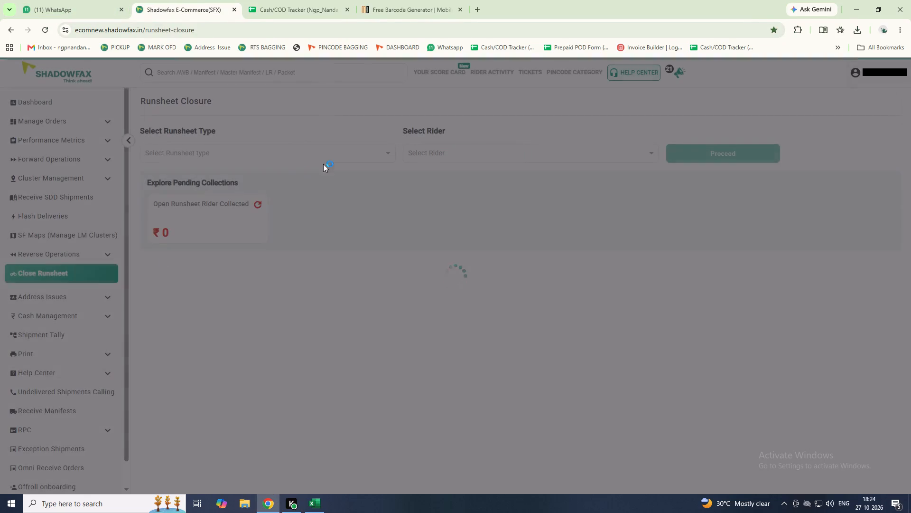
left_click(345, 153)
left_click(232, 171)
left_click(491, 161)
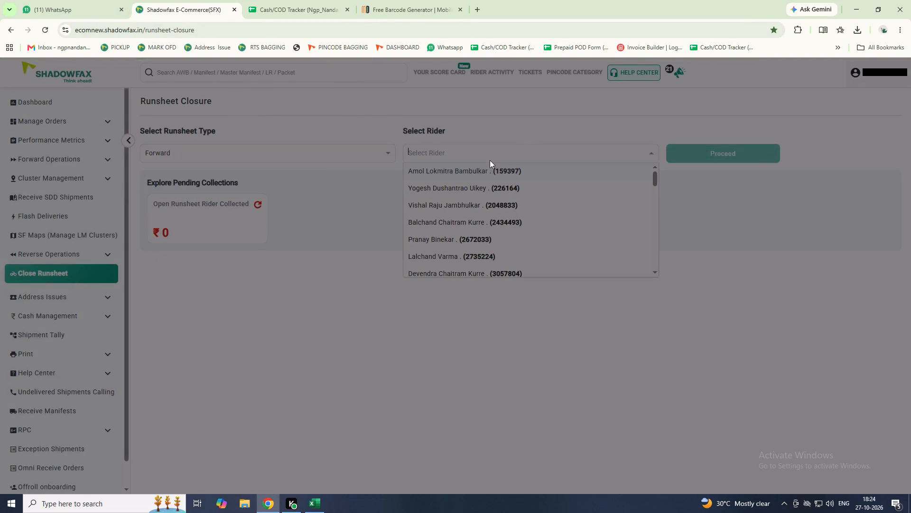
type("raju")
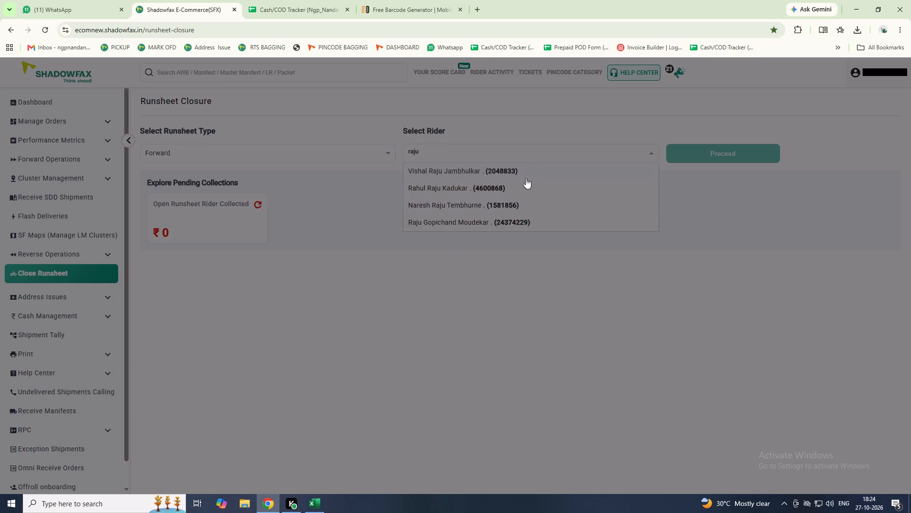
left_click(474, 219)
left_click(706, 144)
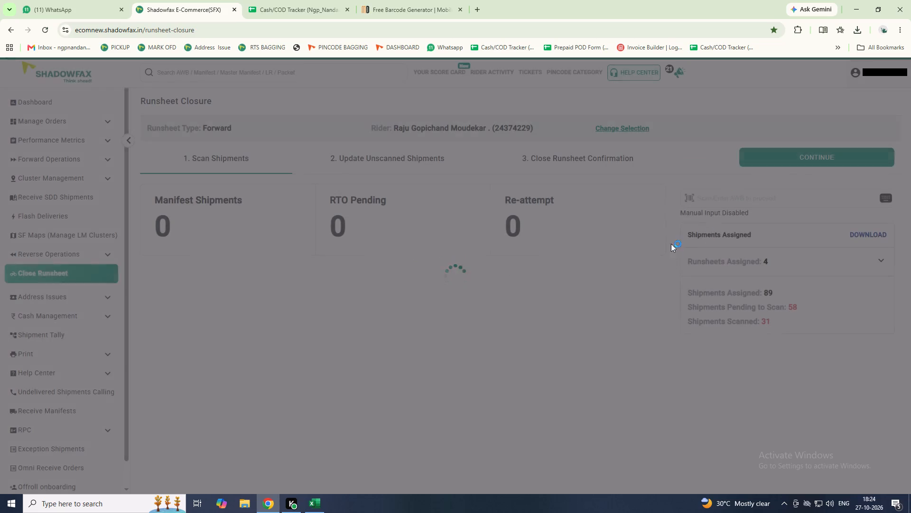
Download the rider's assigned shipments list and open the CSV in Excel.
left_click(863, 235)
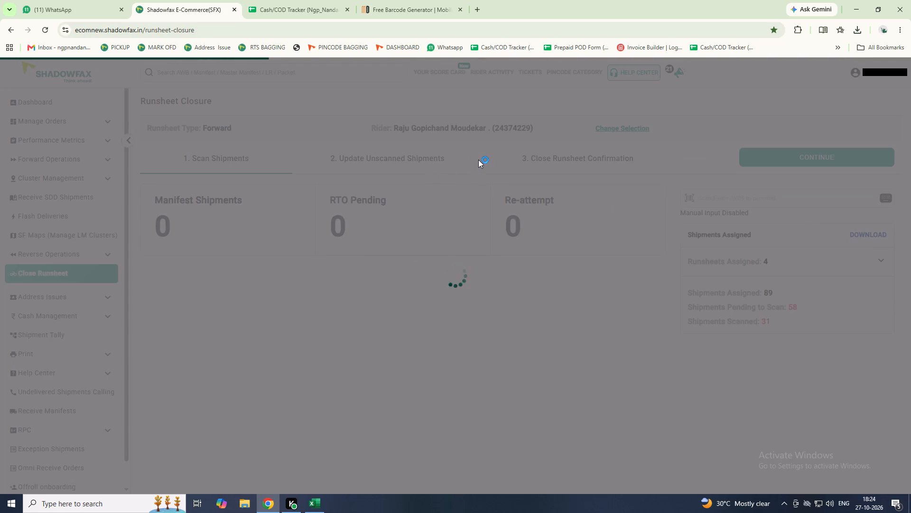
left_click(760, 66)
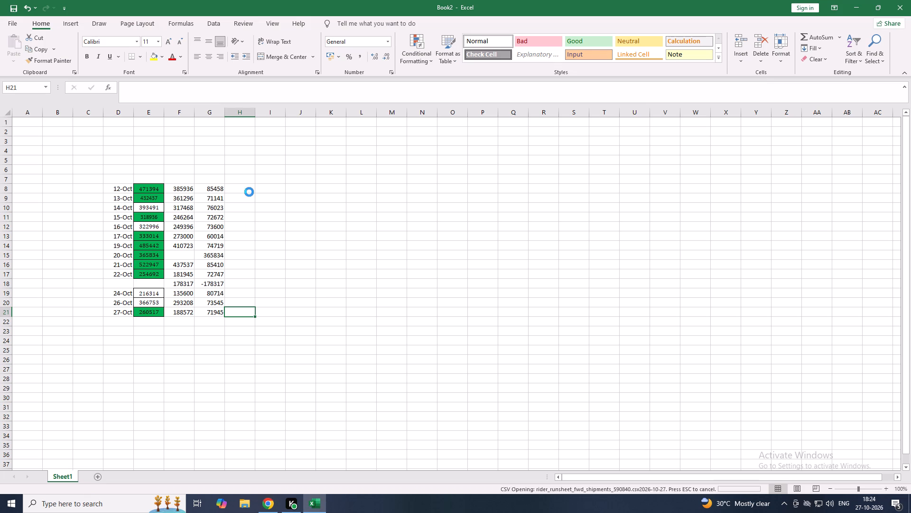
Copy all AWB numbers below the header in column A of the rider's shipments file.
left_click(19, 130)
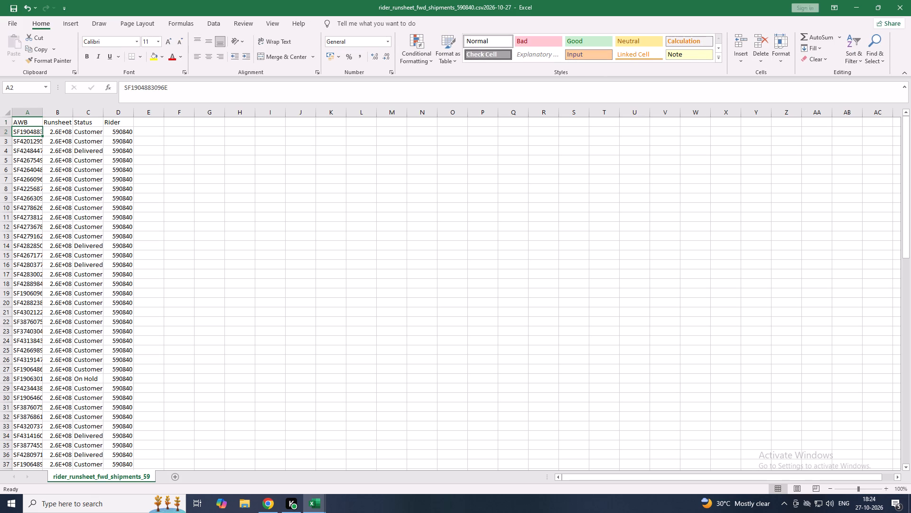
key("ctrl+shift+Down")
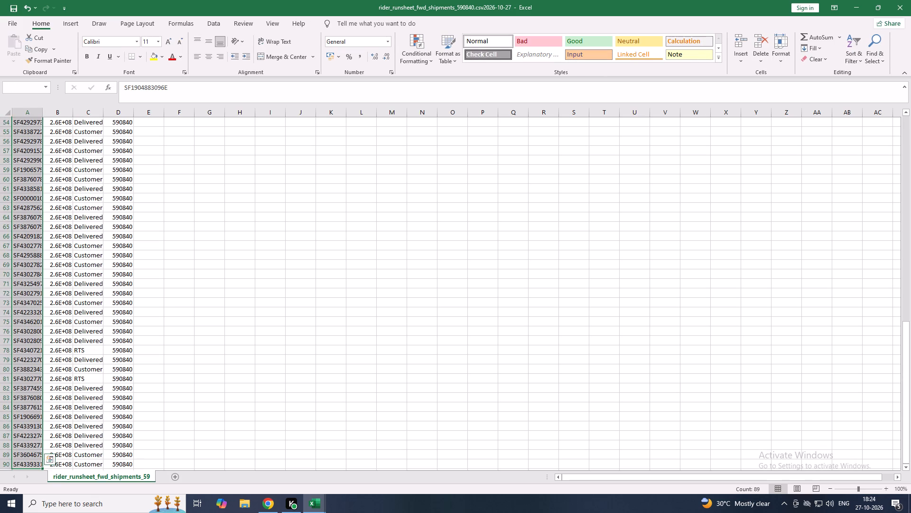
key("ctrl+c")
key("alt+Tab")
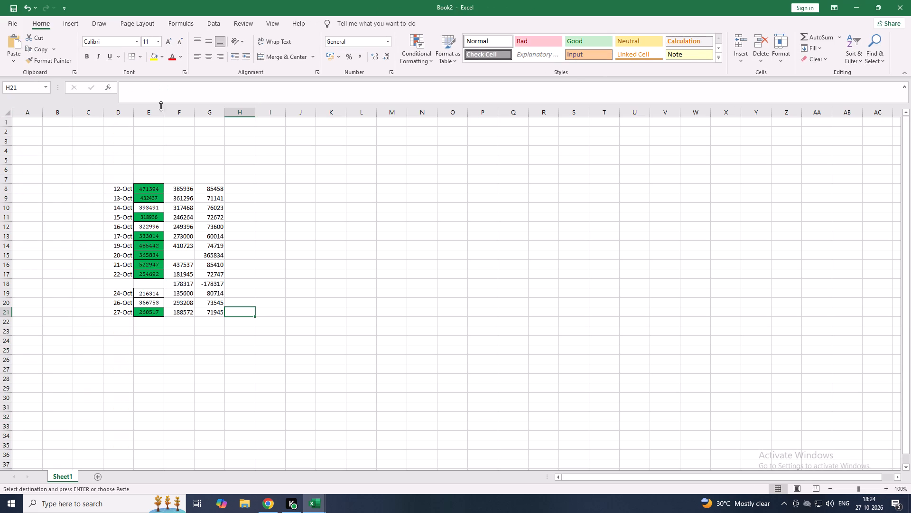
left_click(852, 8)
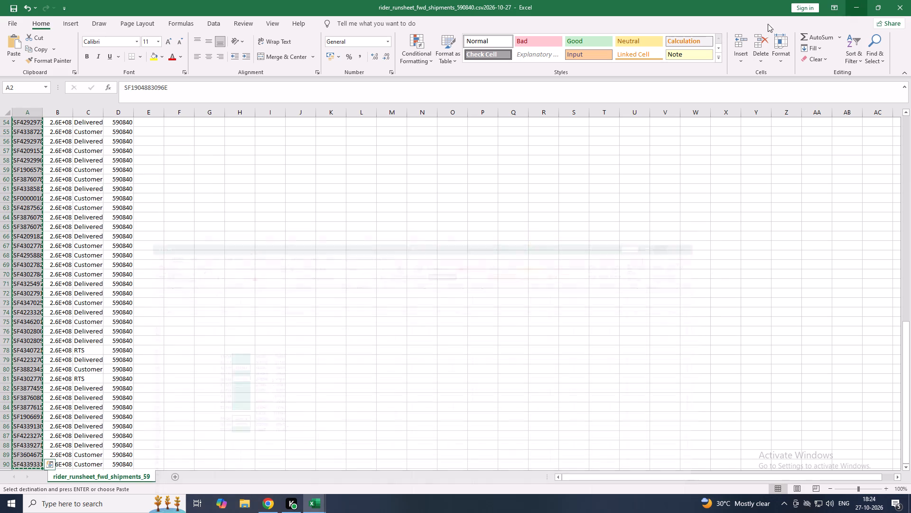
scroll(225, 185, "up", 20)
scroll(225, 185, "up", 1)
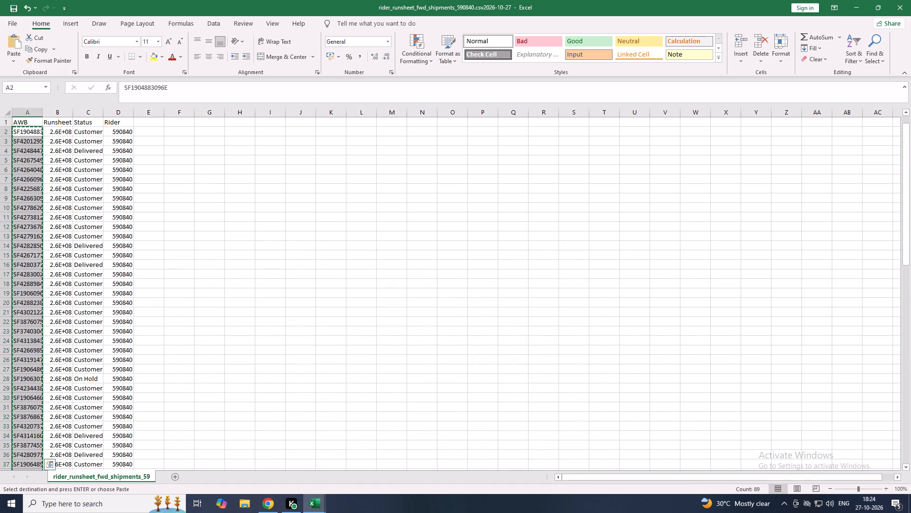
scroll(209, 165, "up", 4)
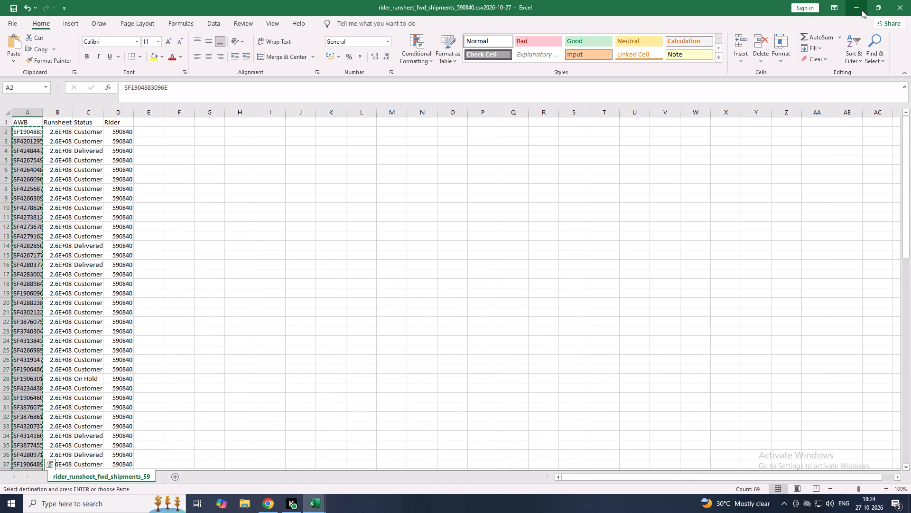
Back in the Shadowfax portal, search Forward Orders for all the copied AWB numbers.
left_click(861, 10)
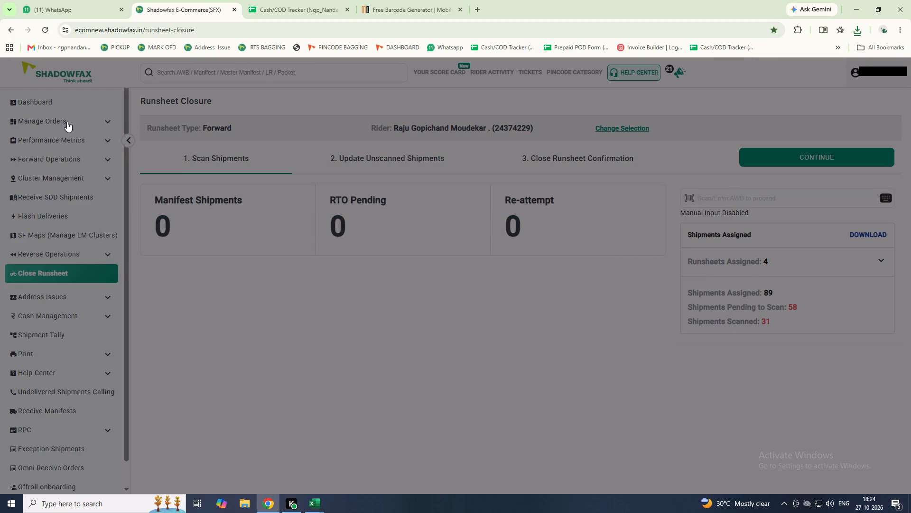
left_click(66, 122)
left_click(43, 139)
left_click(437, 121)
left_click(431, 131)
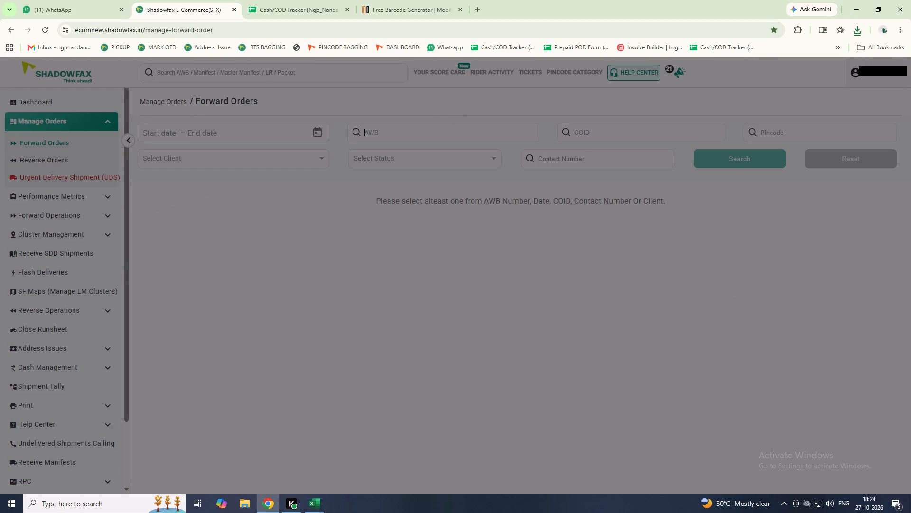
key("ctrl+v")
key("Return")
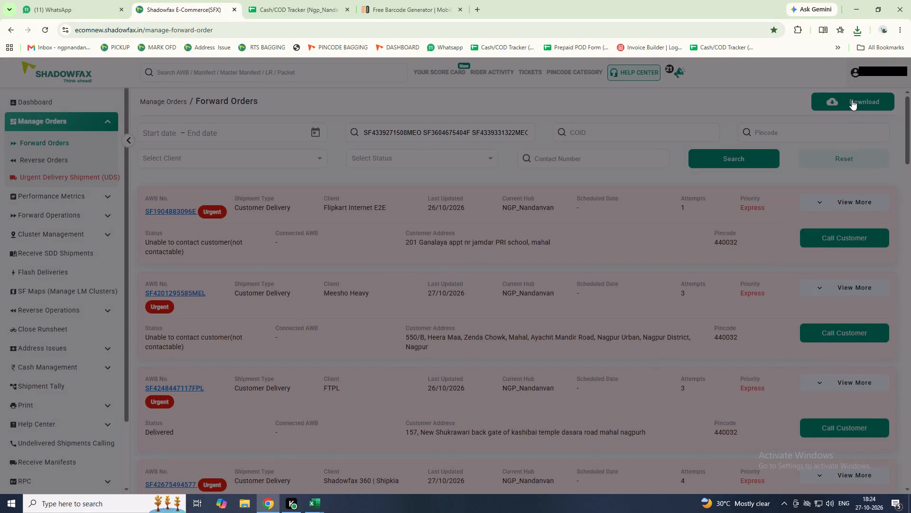
Download the Forward Orders search results and open the delivery_requests CSV in Excel.
left_click(852, 100)
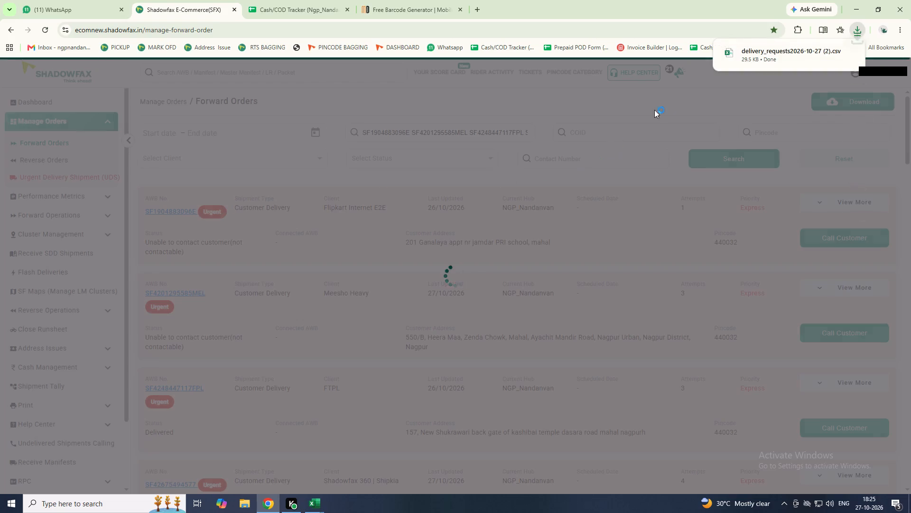
left_click(766, 57)
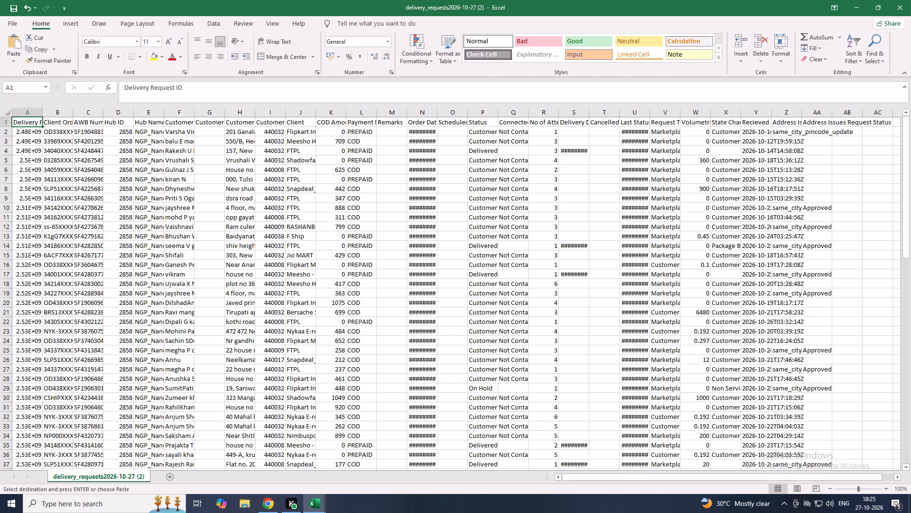
Examine the COD Amount column and delivery statuses across all rows of the delivery requests file.
left_click(341, 114)
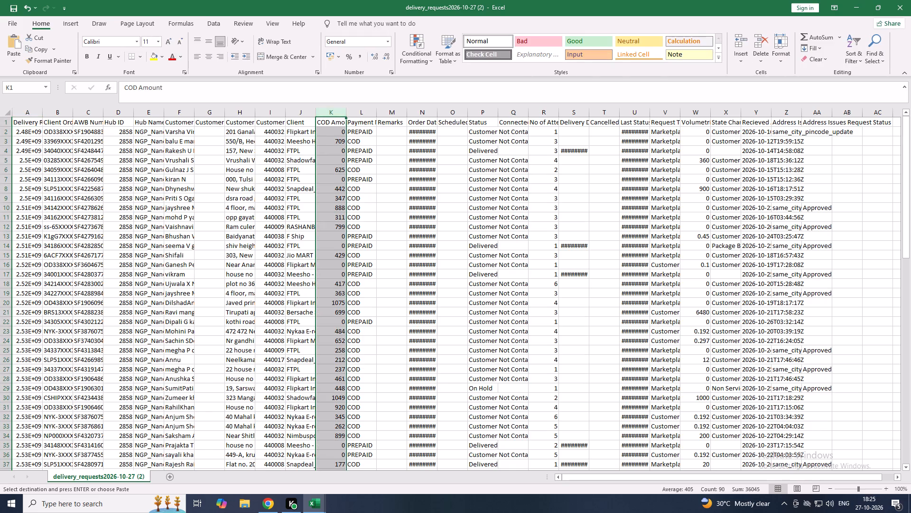
scroll(418, 227, "down", 13)
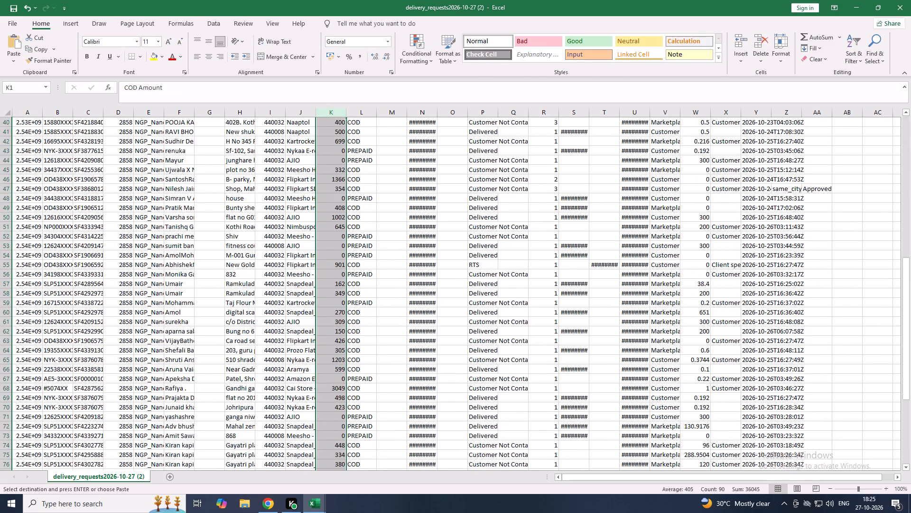
scroll(414, 226, "down", 12)
scroll(414, 225, "up", 7)
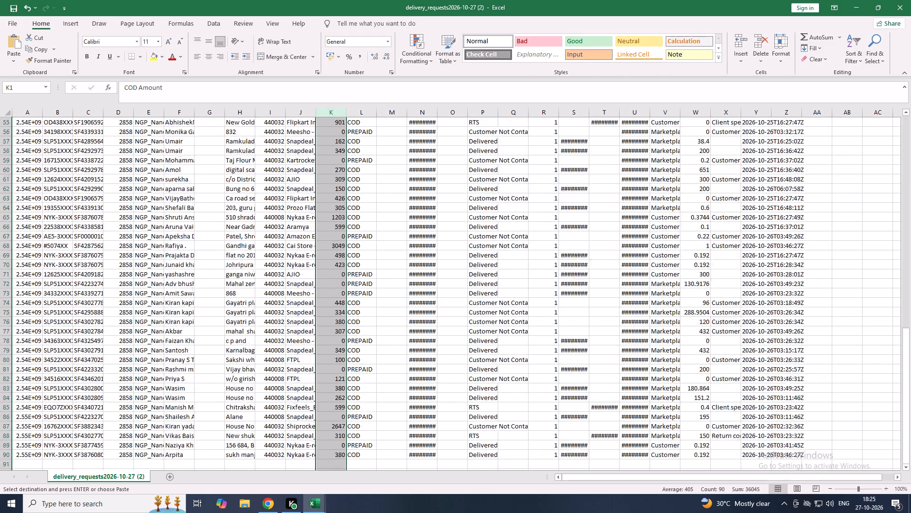
scroll(414, 225, "up", 18)
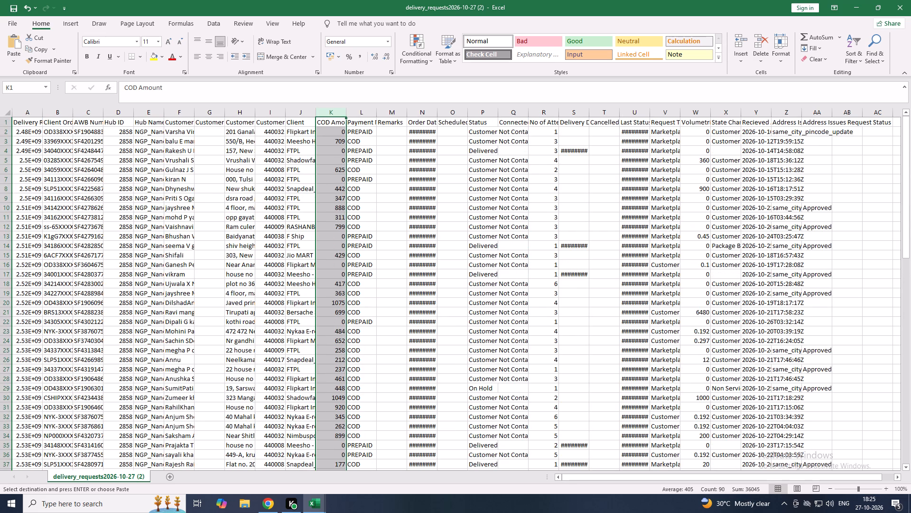
scroll(415, 225, "up", 2)
left_click(454, 189)
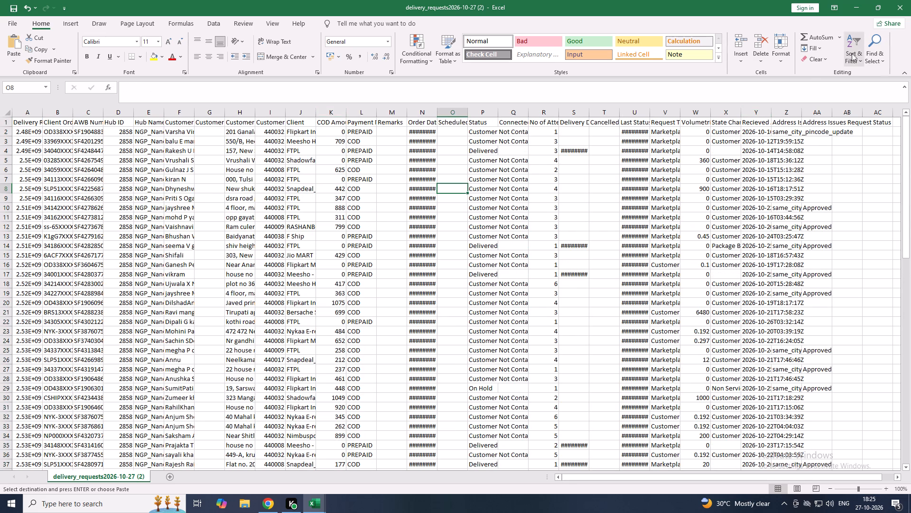
Add filters to the header row of the delivery requests sheet.
left_click(25, 125)
key("ctrl+shift+l")
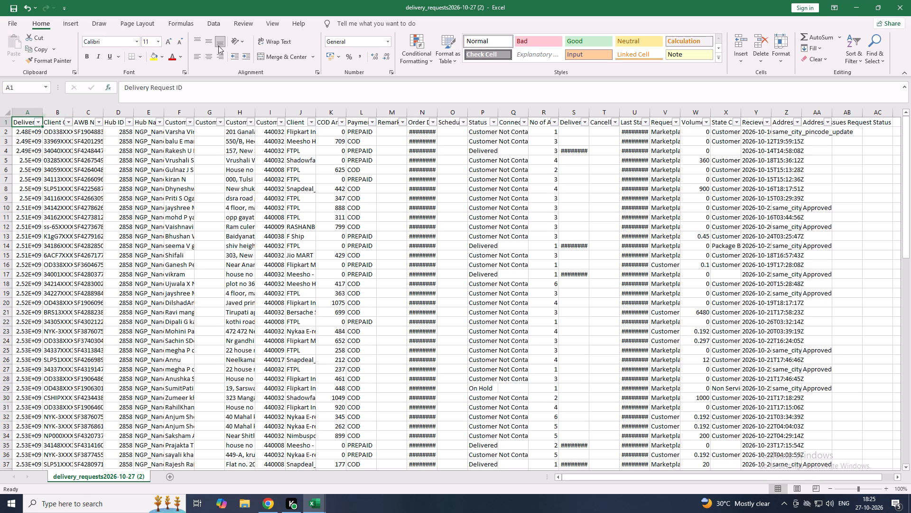
Filter the Status column to Delivered only and check the sum of the COD amounts for those shipments.
left_click(493, 125)
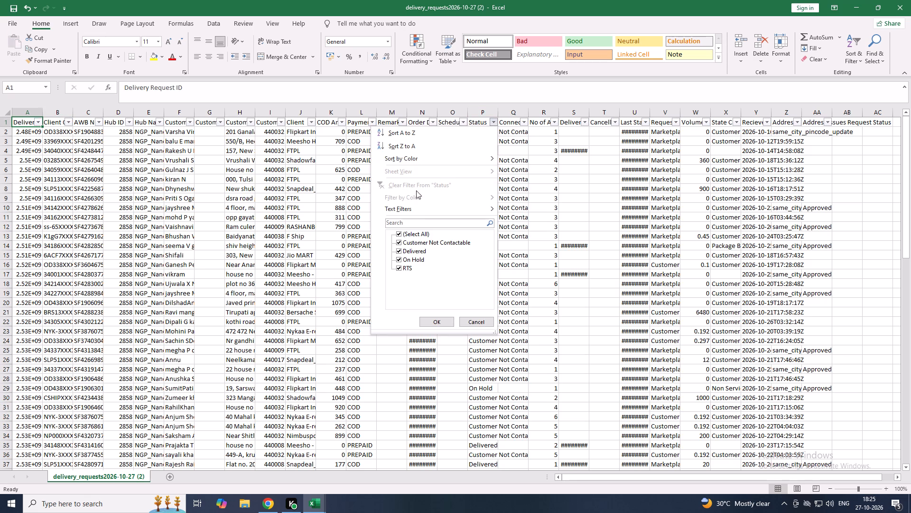
left_click(398, 236)
left_click(400, 252)
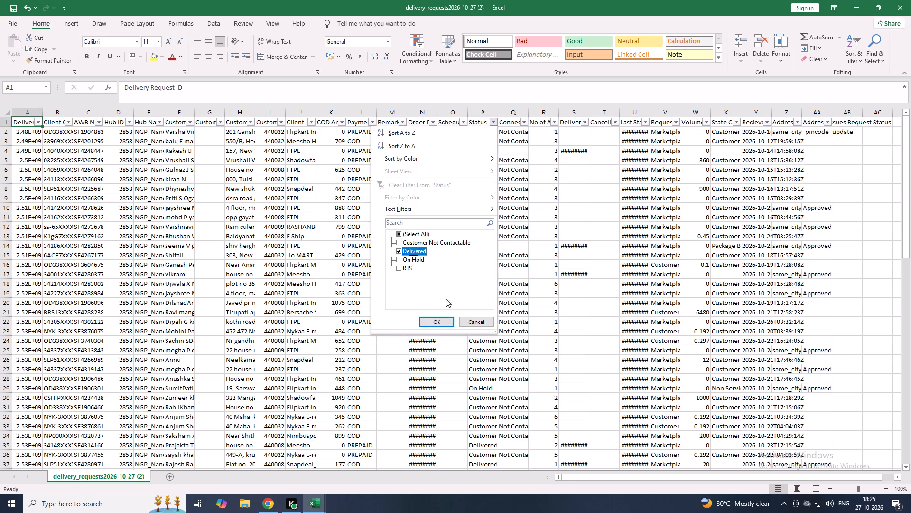
left_click(441, 323)
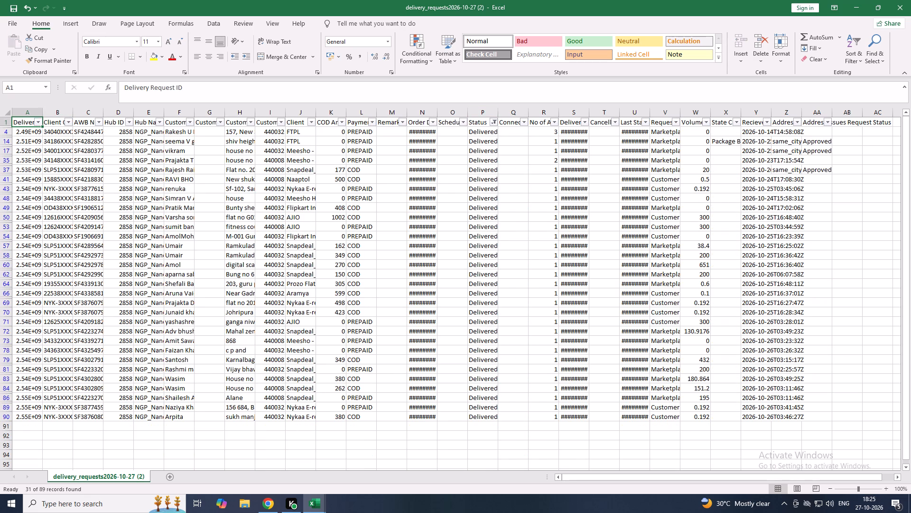
left_click_drag(341, 171, 351, 383)
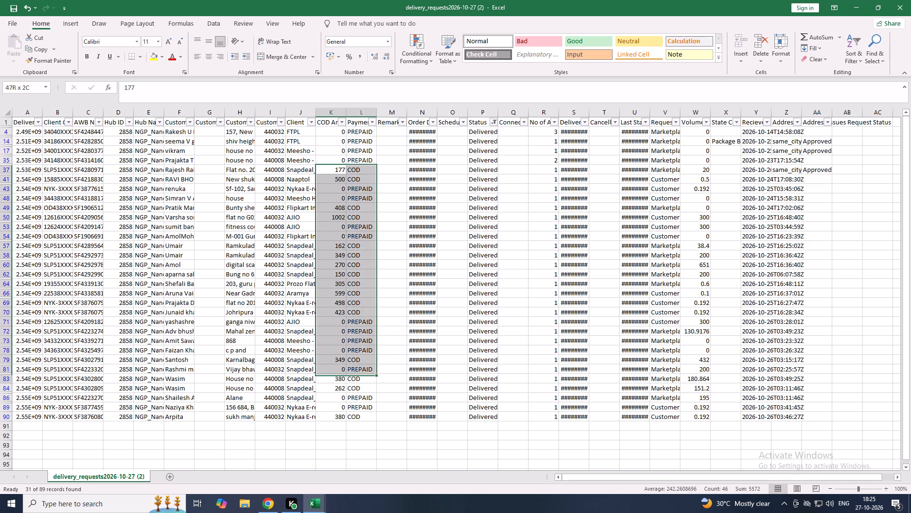
left_click_drag(351, 383, 336, 415)
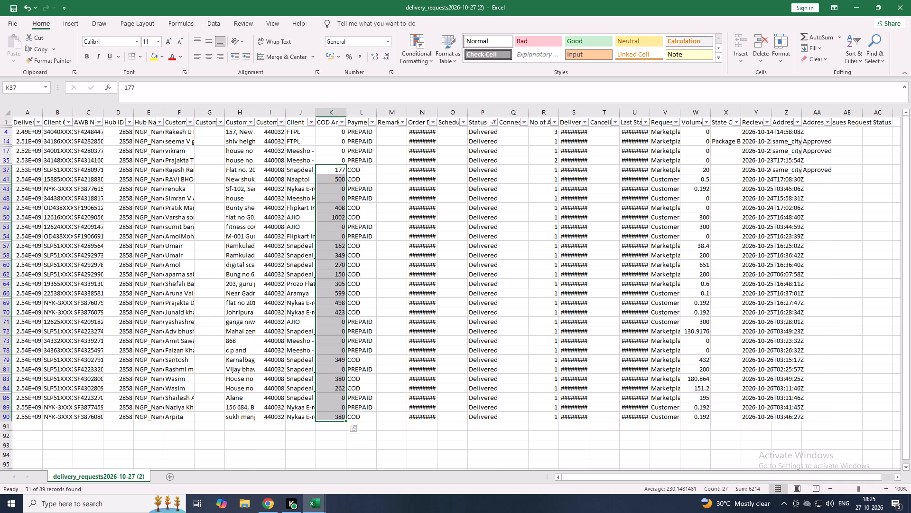
Close the delivery requests file without saving, and close the rider runsheet shipments file as well.
left_click(902, 6)
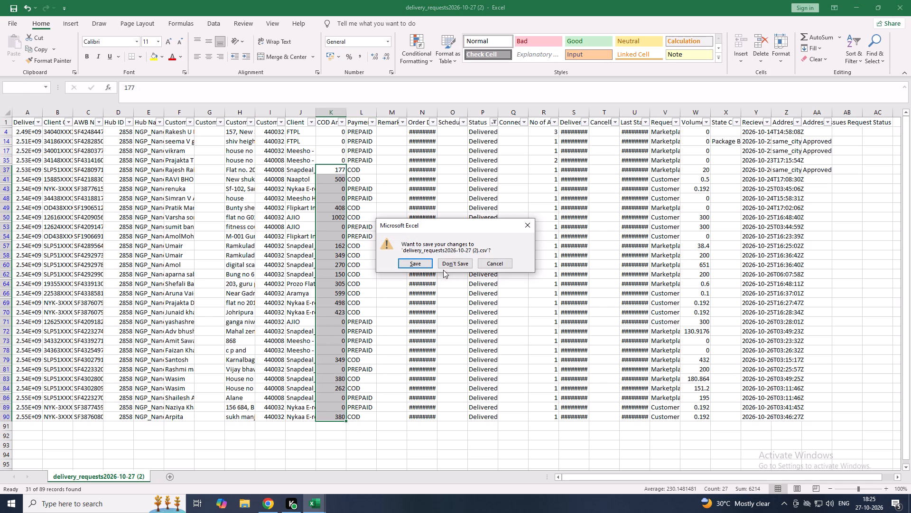
left_click(455, 263)
left_click(906, 6)
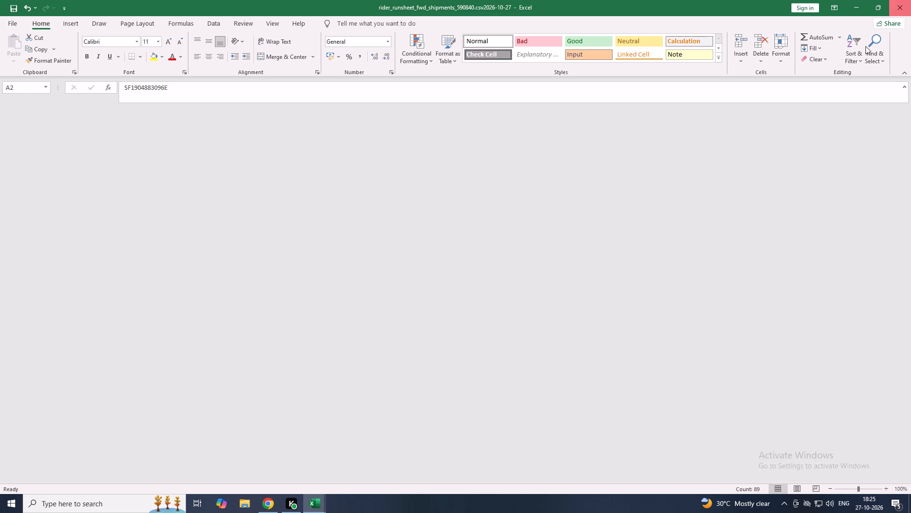
In Book2, enter the headers Need to Deposit, Bank deposit and Difference in E7 to G7 above the three amount columns.
key("alt+Tab")
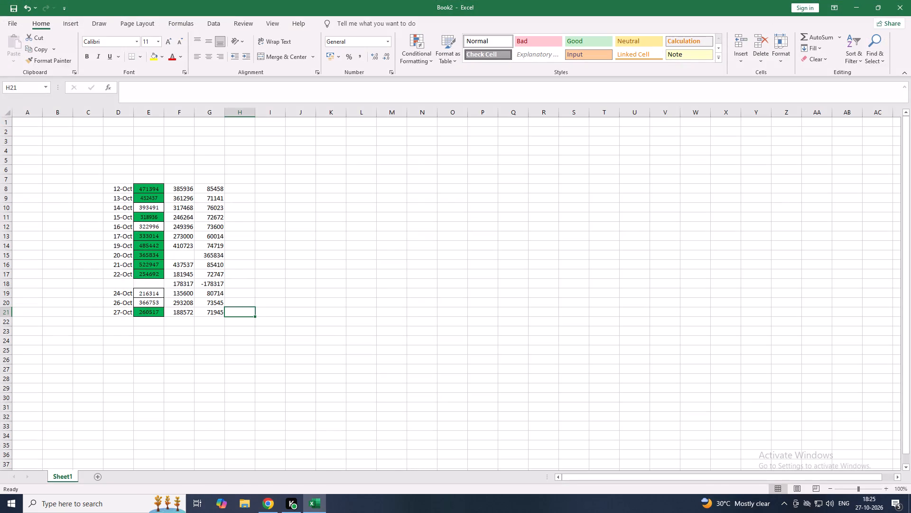
left_click(242, 188)
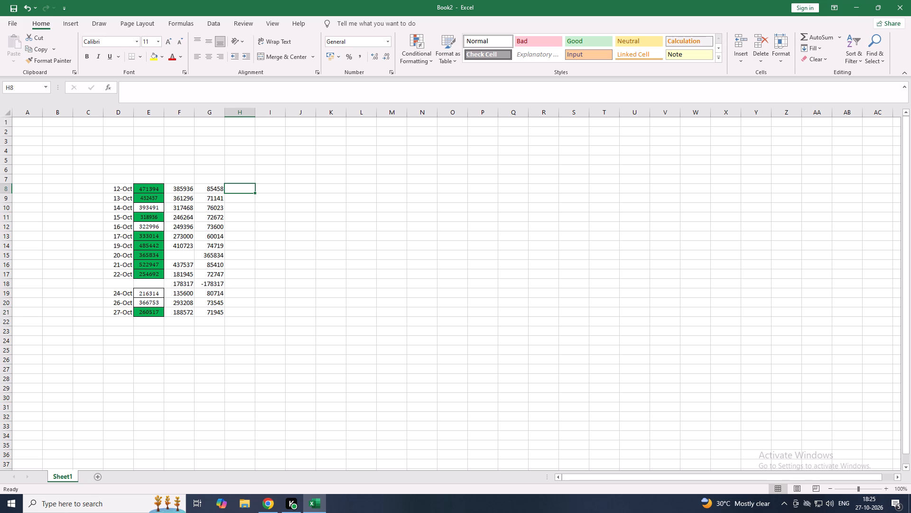
left_click(145, 177)
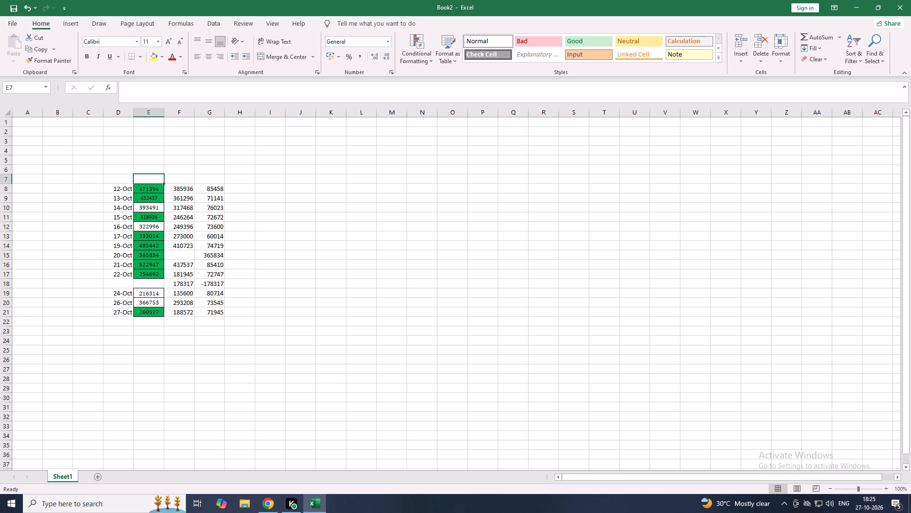
type("Need")
key("space")
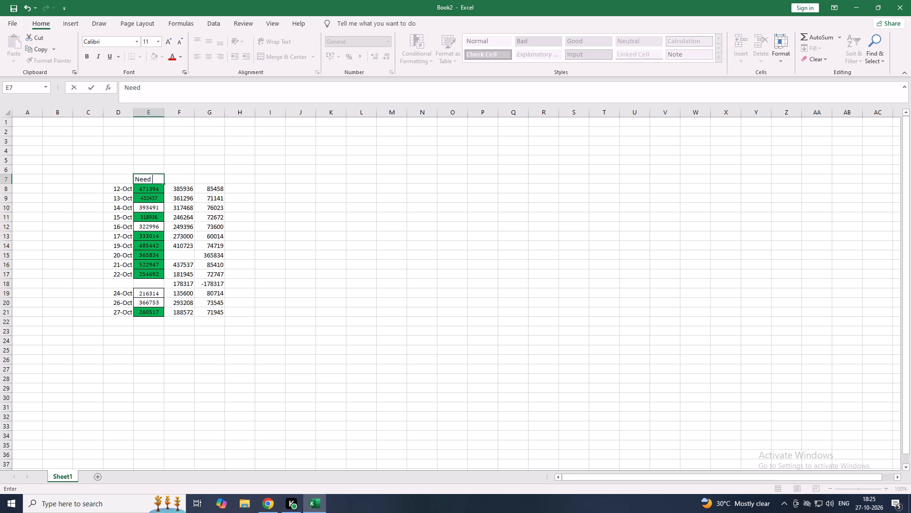
type("to")
key("space")
type("Deposit")
key("Tab")
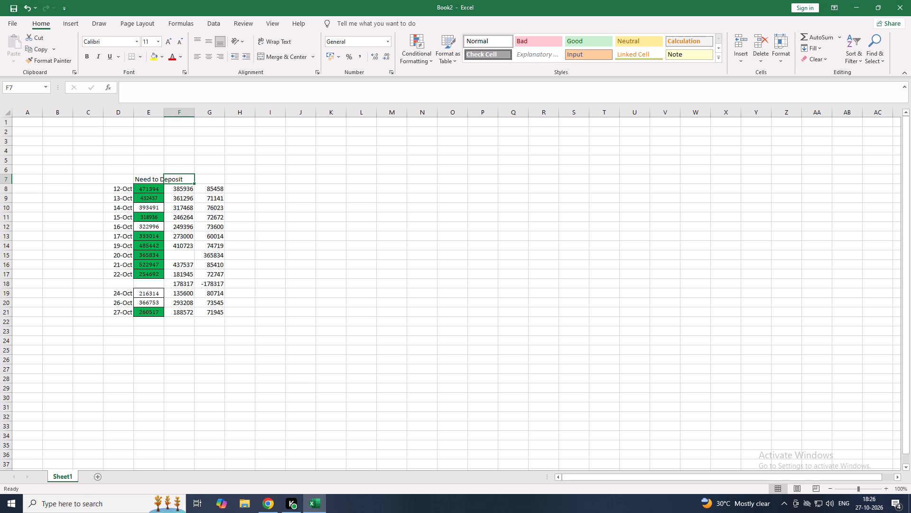
type("Ban")
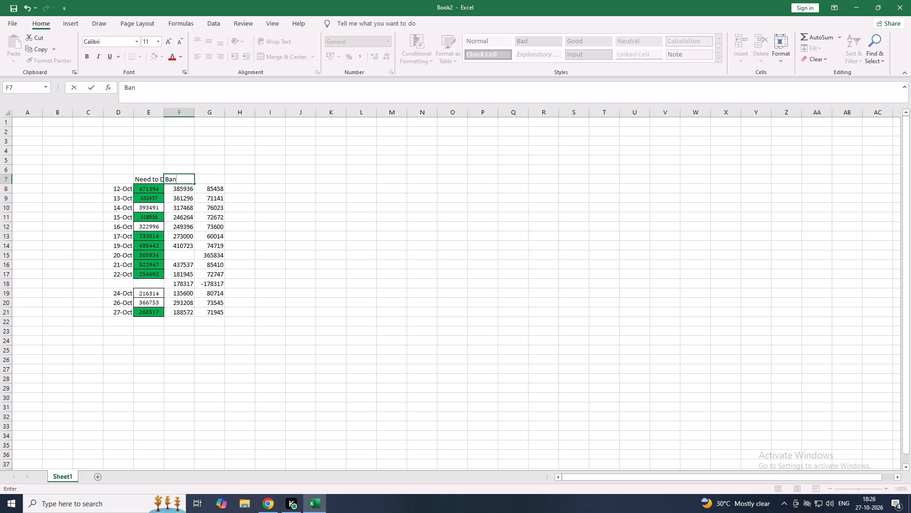
type("k de")
type("posit")
key("Tab")
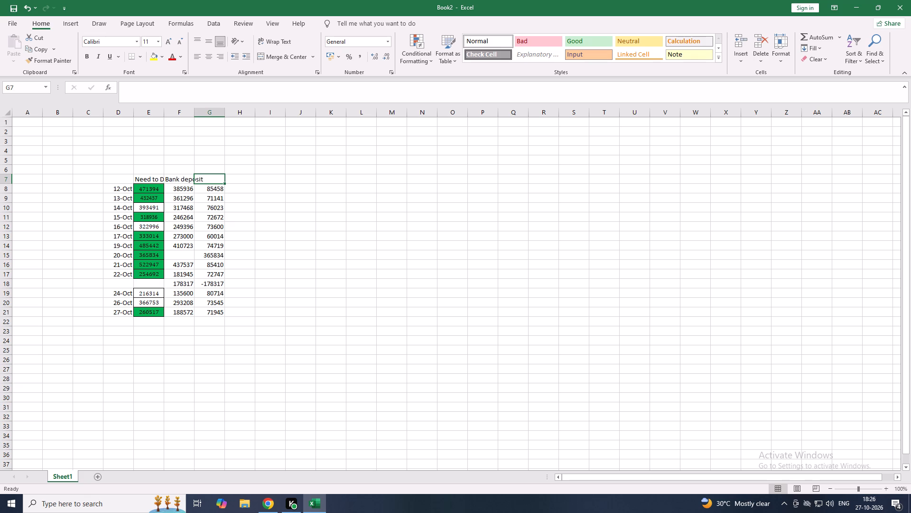
key("shift+d")
type("iffere")
type("nce")
key("Down")
Centre the contents of the whole deposit table, D7 to G21, and apply all borders to it.
key("Left")
key("Up")
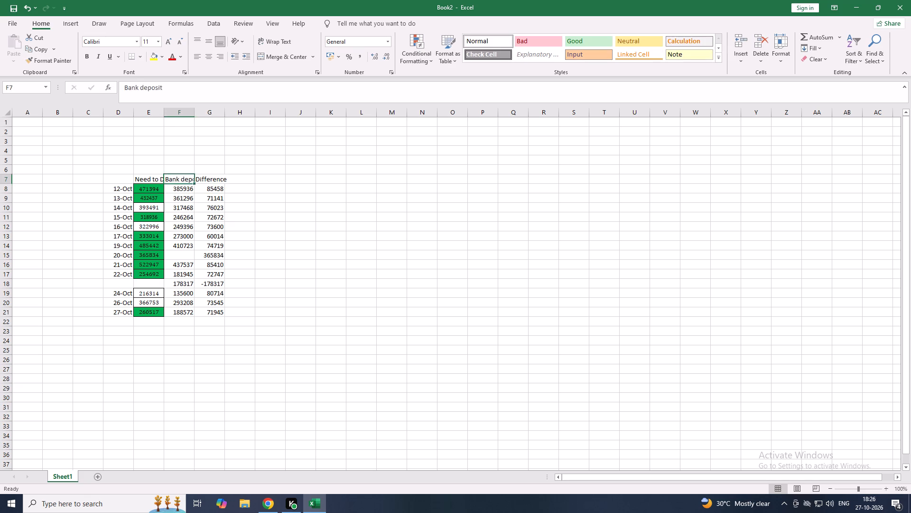
key("Up")
key("Left")
key("Left")
key("Down")
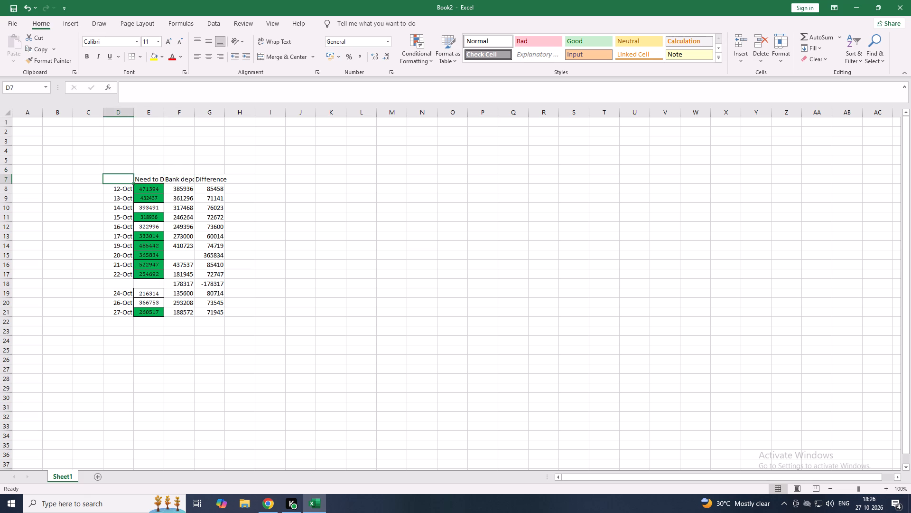
key("ctrl+a")
left_click(207, 56)
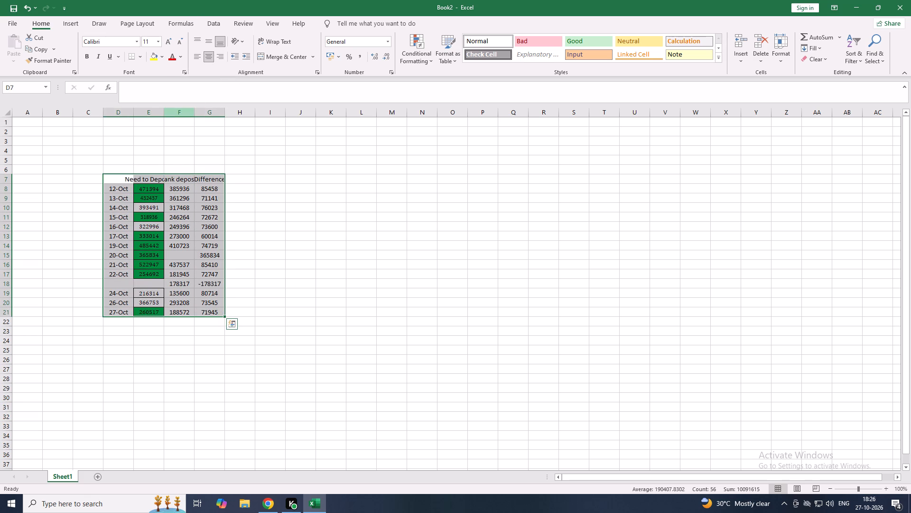
left_click(139, 57)
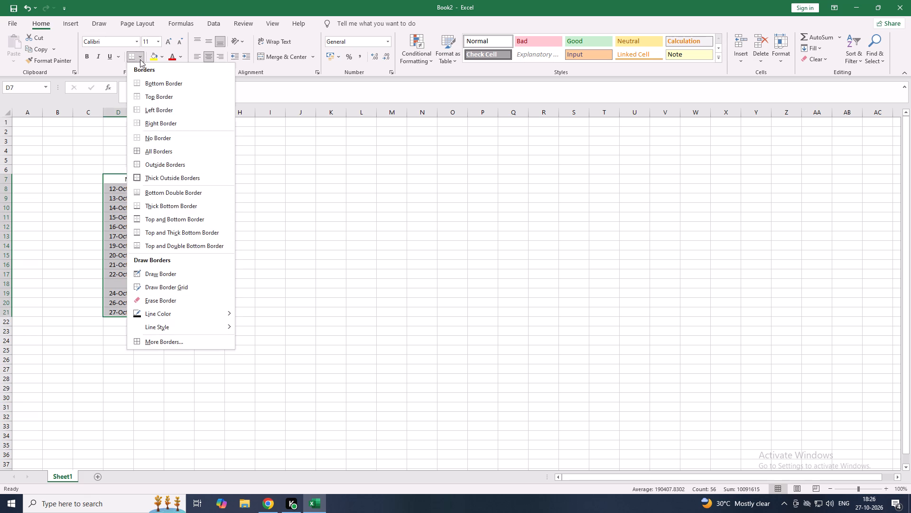
left_click(166, 154)
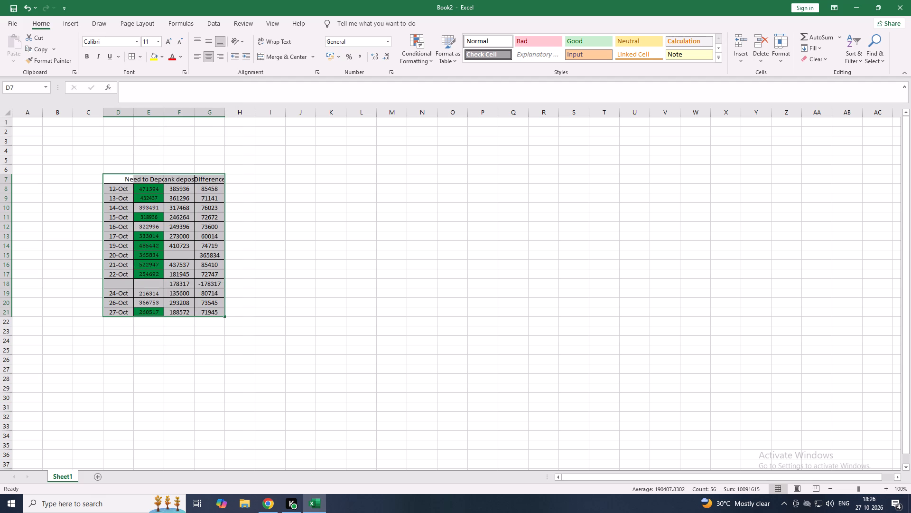
Adjust the widths of columns D to G to fit the dates and the full header texts.
double_click(135, 112)
double_click(126, 111)
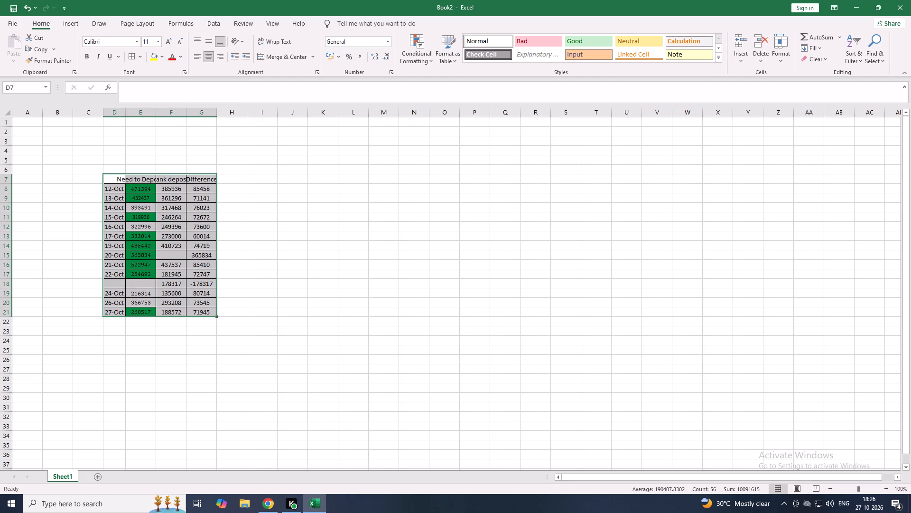
left_click_drag(155, 113, 167, 113)
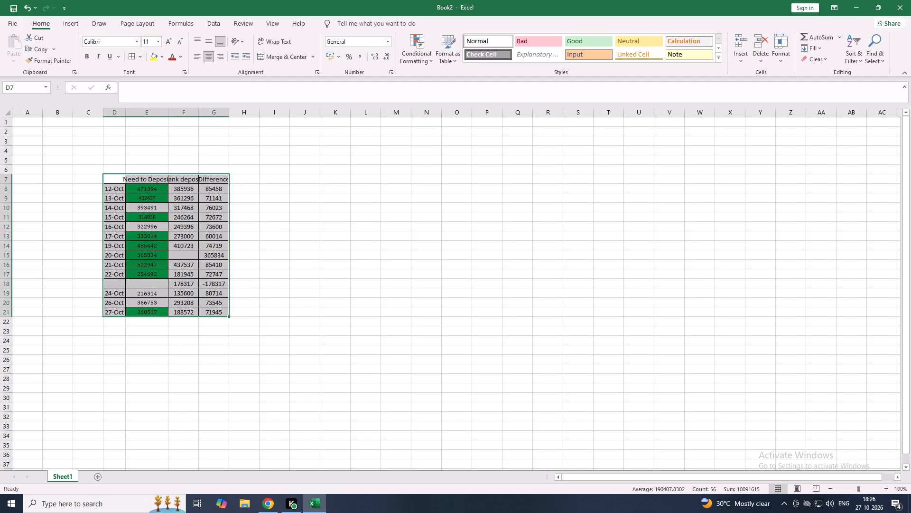
double_click(196, 114)
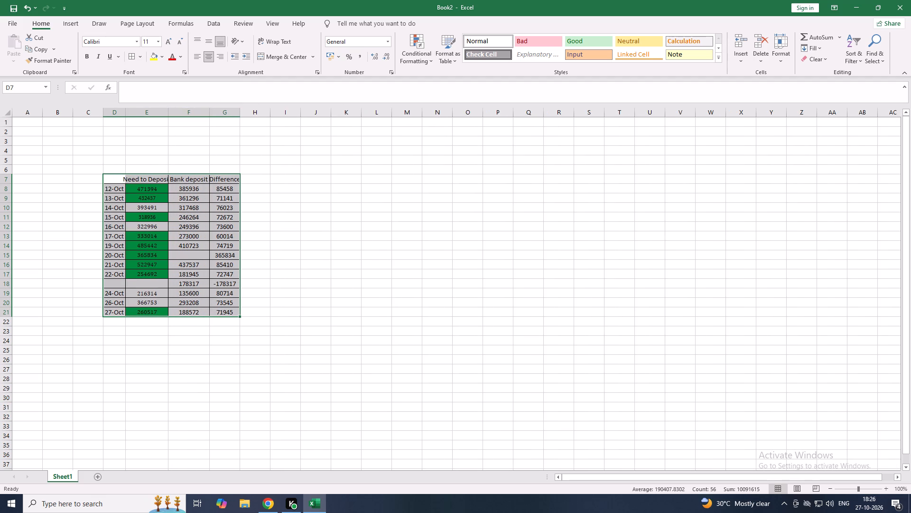
left_click_drag(168, 109, 187, 109)
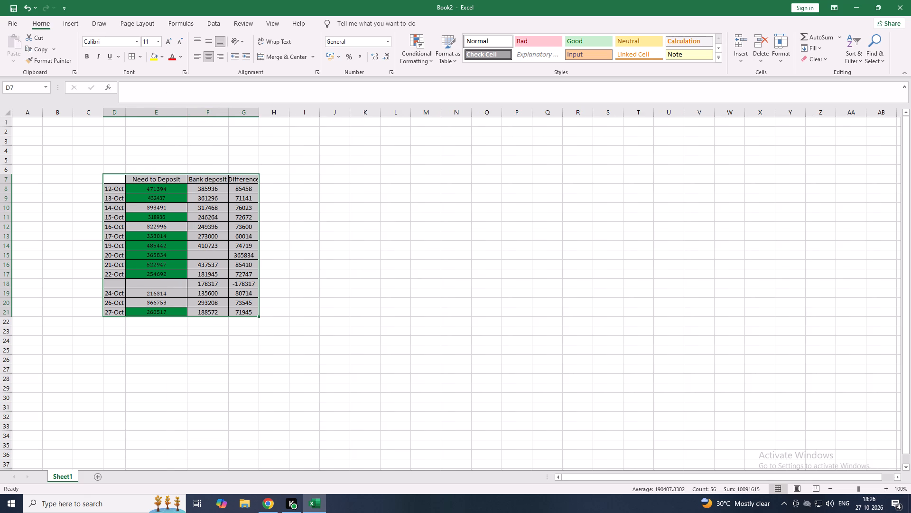
double_click(261, 111)
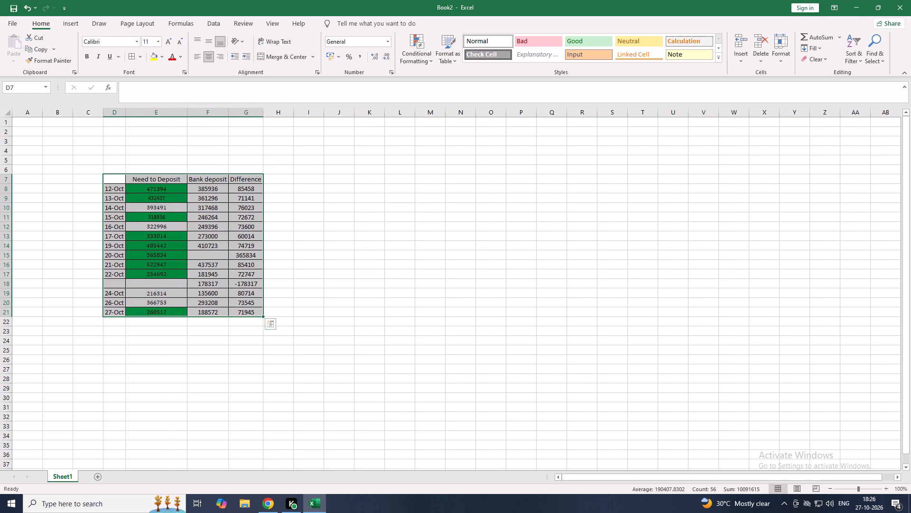
left_click(343, 284)
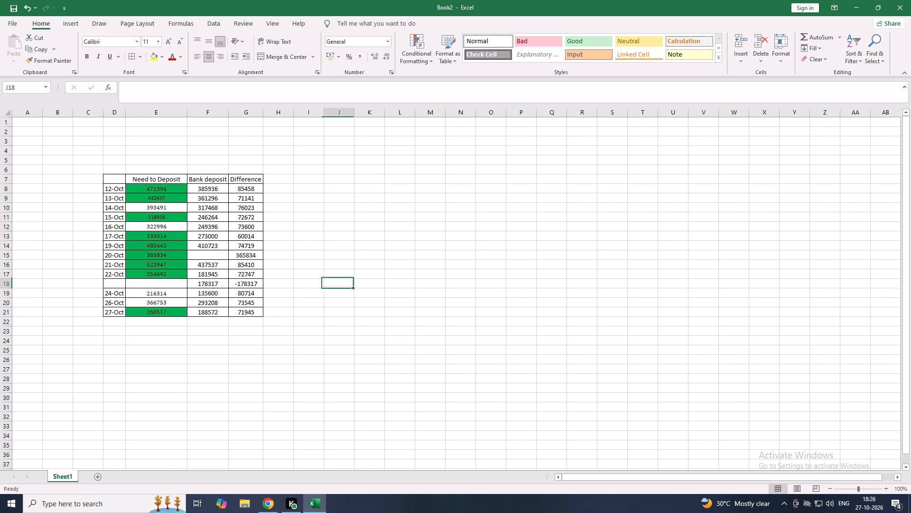
In H21, beside the 27-Oct difference, enter the formula =G21-20000.
left_click(249, 190)
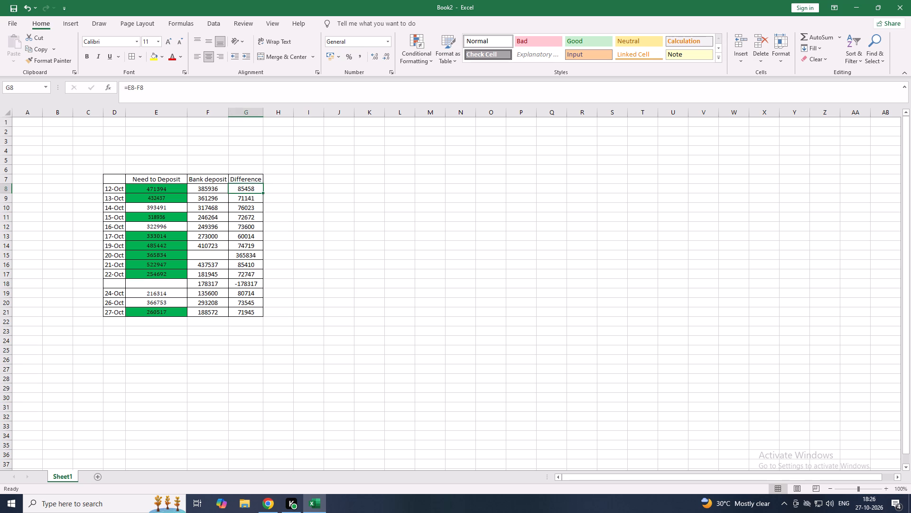
left_click(282, 312)
key("equal")
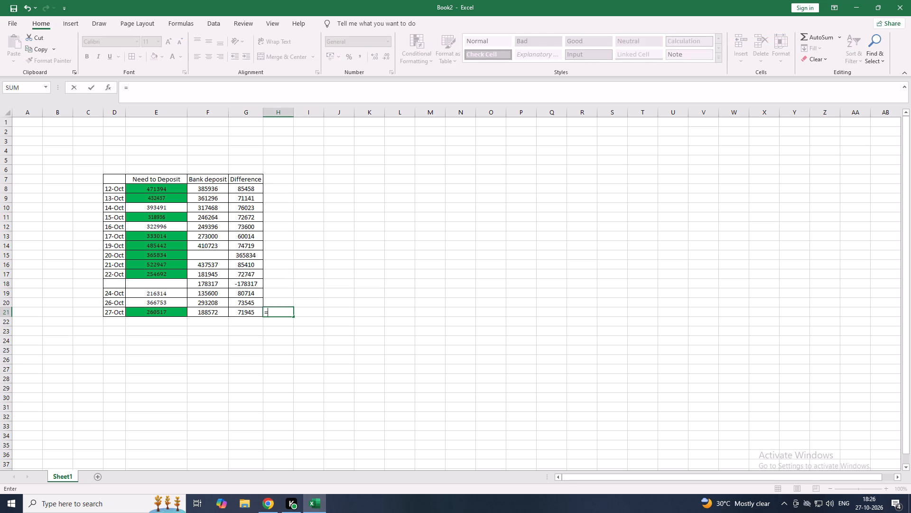
key("Left")
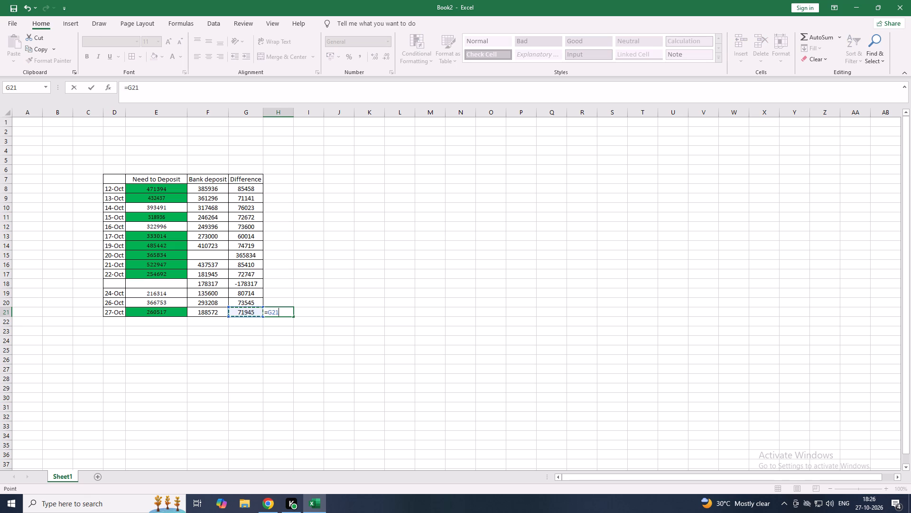
key("minus")
type("200")
key("0")
key("0")
key("Return")
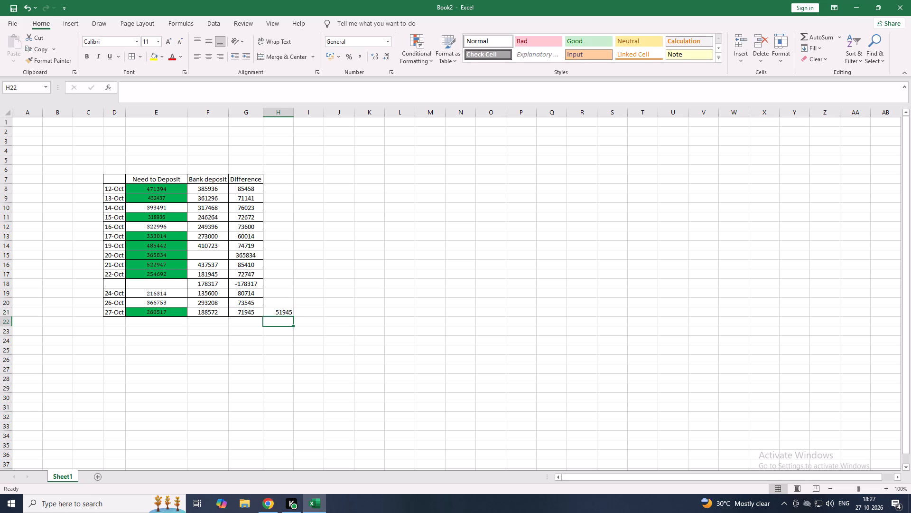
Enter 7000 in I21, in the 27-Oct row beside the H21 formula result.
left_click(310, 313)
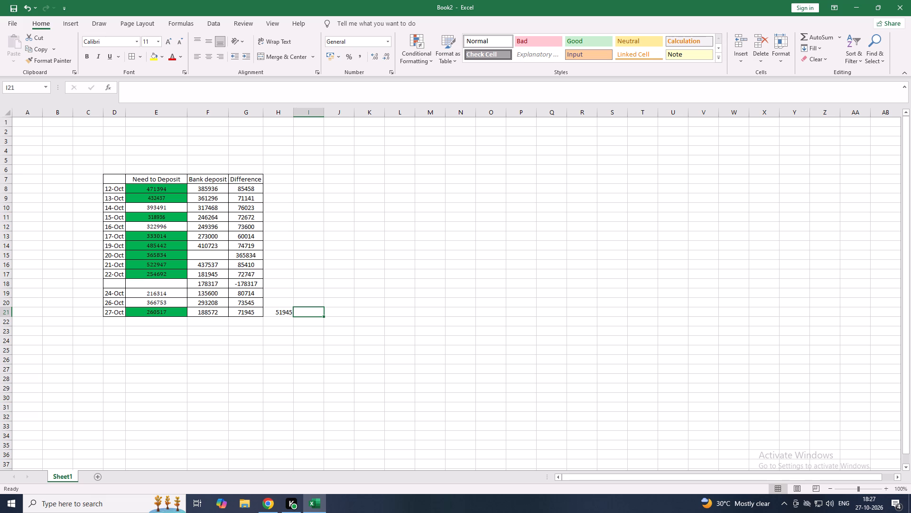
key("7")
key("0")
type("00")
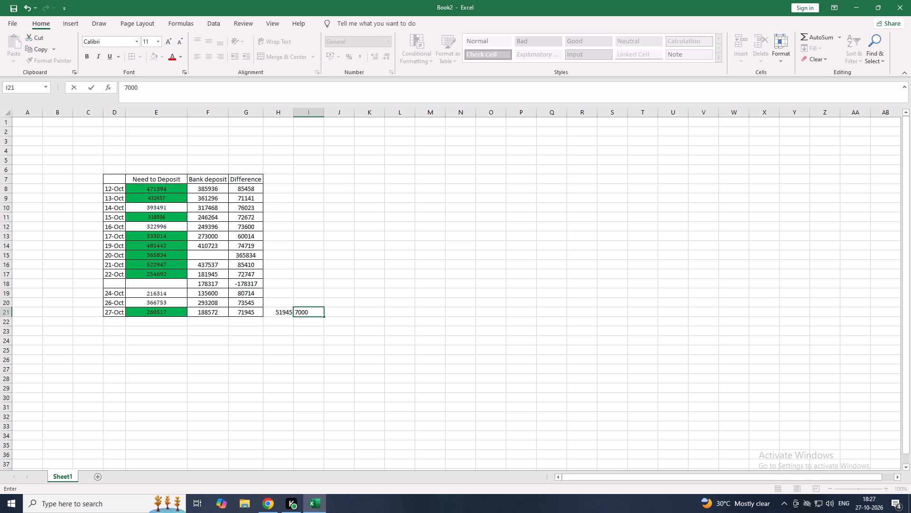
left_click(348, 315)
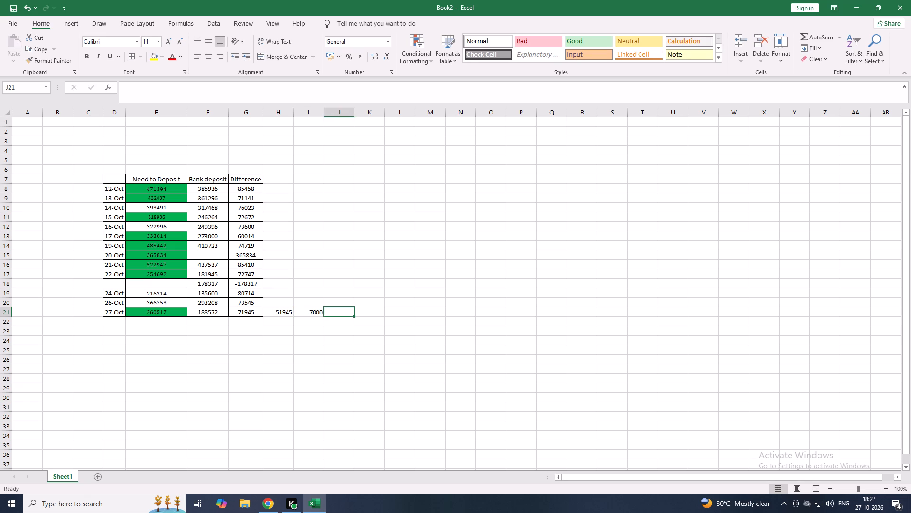
Set the value in I21, in the 27-Oct row, to 19000.
left_click(278, 313)
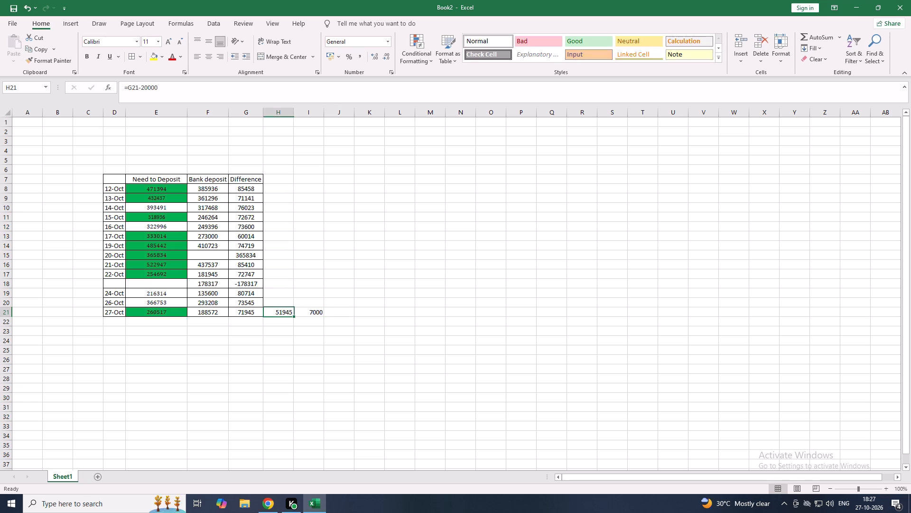
key("Right")
key("Left")
key("Right")
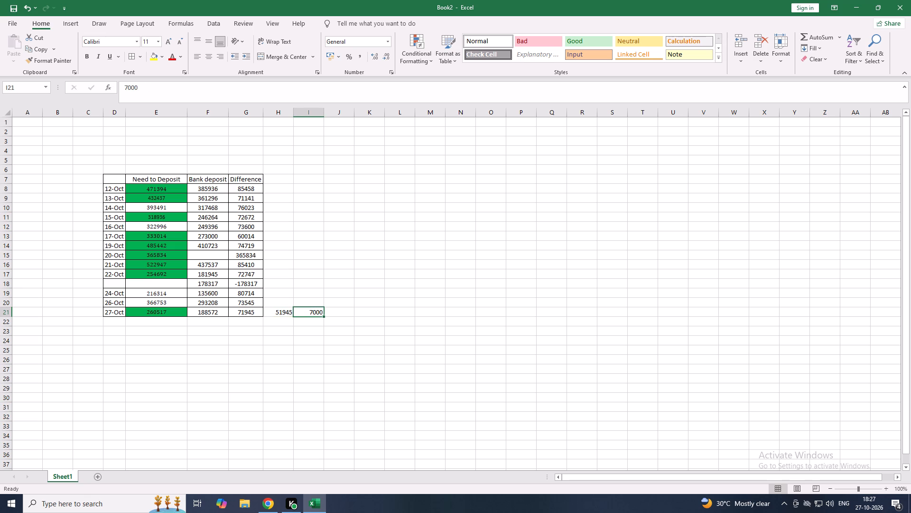
key("1")
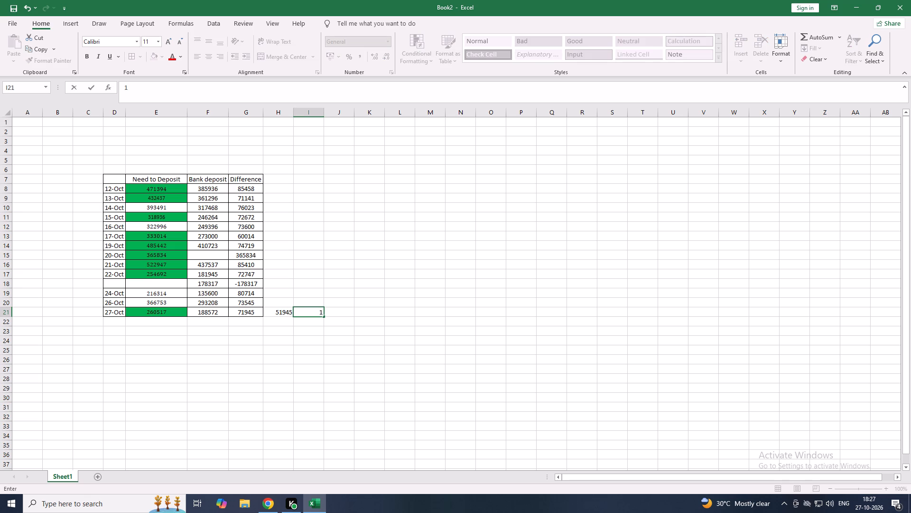
key("9")
type("000")
key("Down")
key("Up")
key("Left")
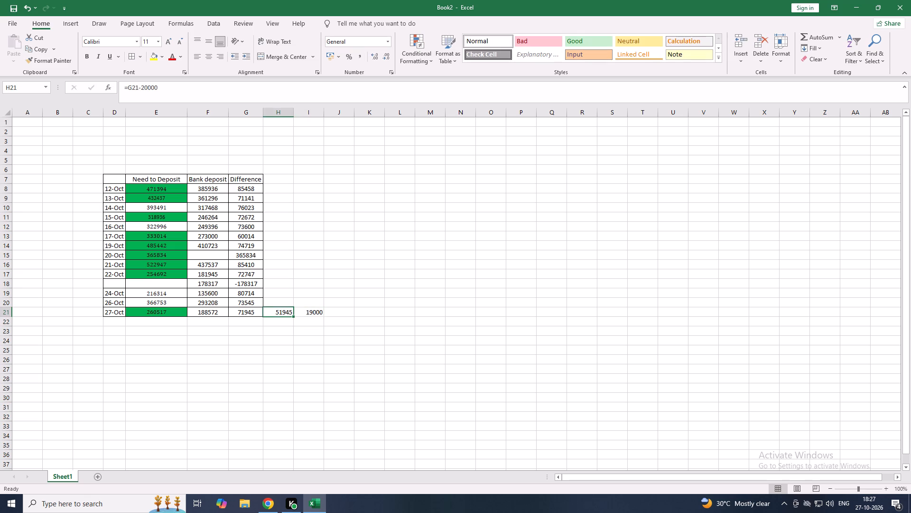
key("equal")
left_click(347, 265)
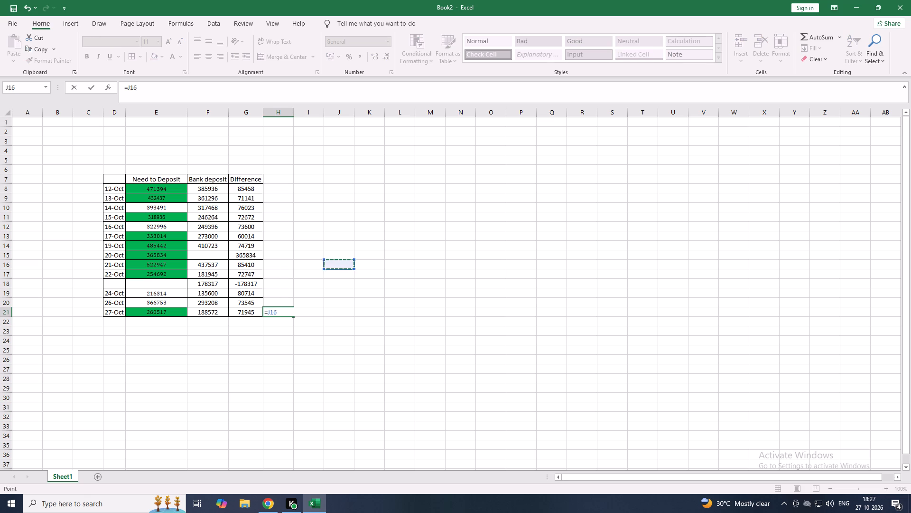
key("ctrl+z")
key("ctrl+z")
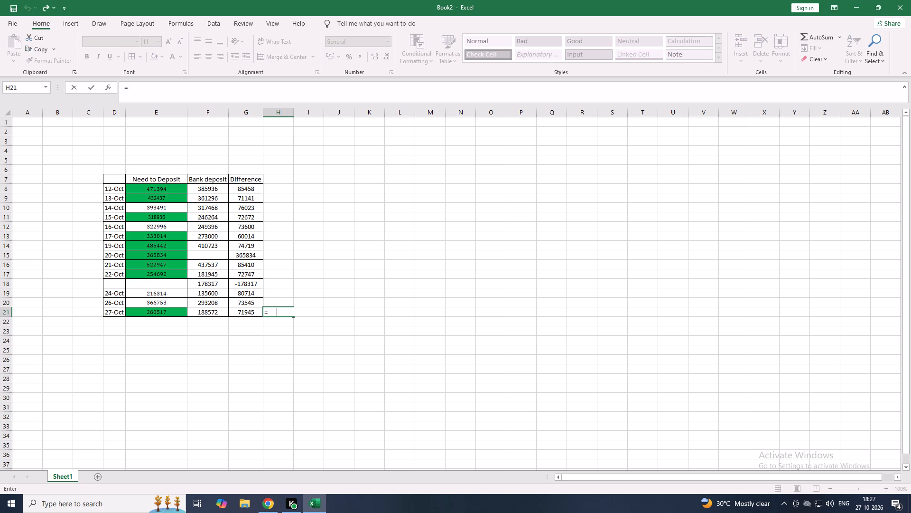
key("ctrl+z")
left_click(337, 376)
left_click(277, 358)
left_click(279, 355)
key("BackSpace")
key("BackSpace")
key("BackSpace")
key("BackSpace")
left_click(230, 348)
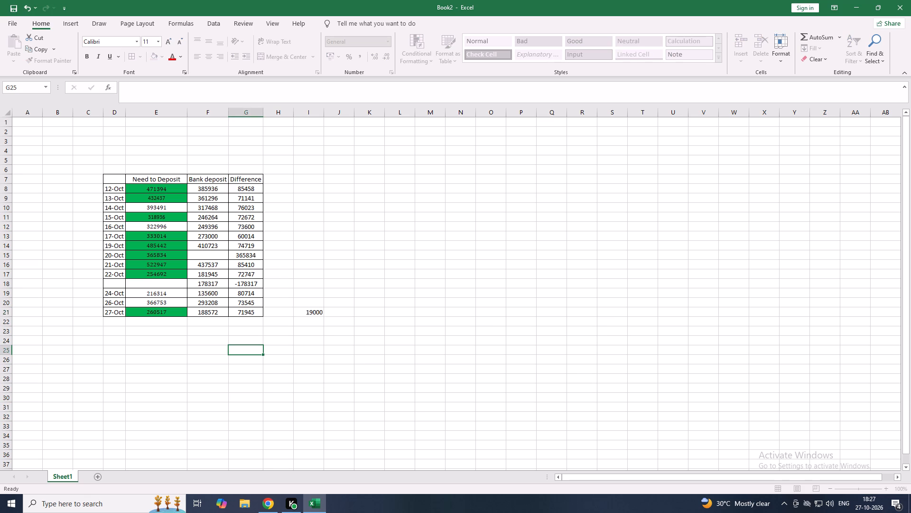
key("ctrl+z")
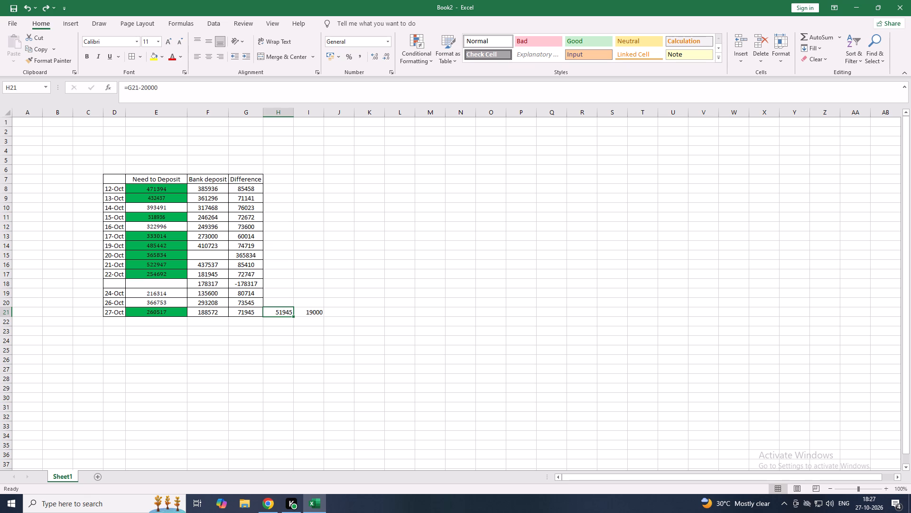
In J21, subtract the I21 amount from the H21 amount with the formula =H21-I21.
left_click(337, 314)
key("equal")
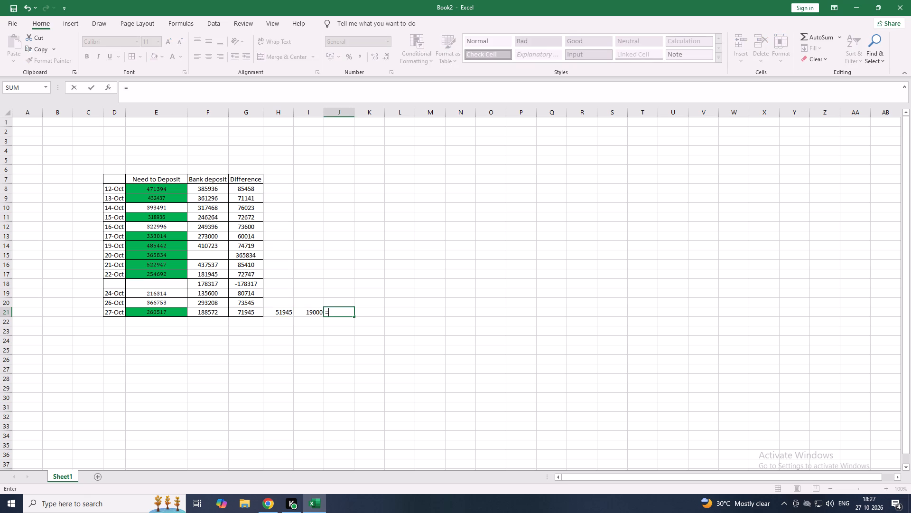
left_click(288, 312)
key("minus")
left_click(310, 315)
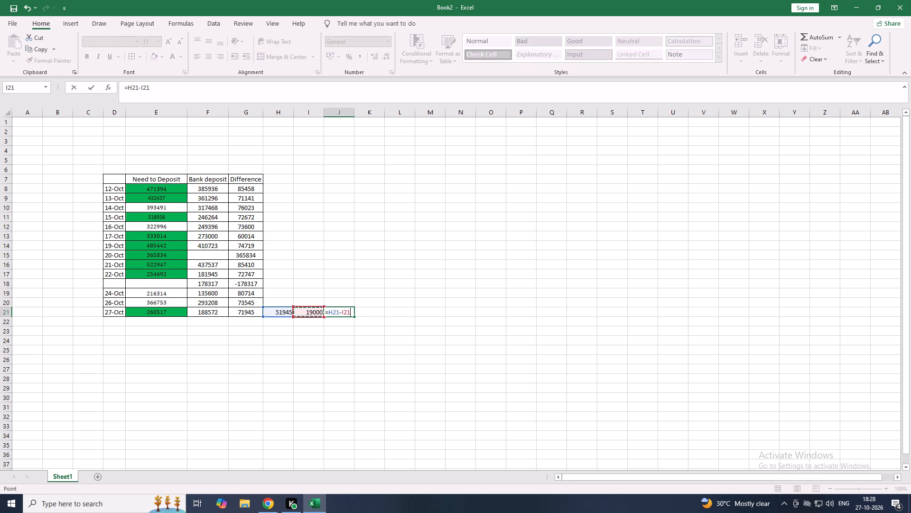
key("Return")
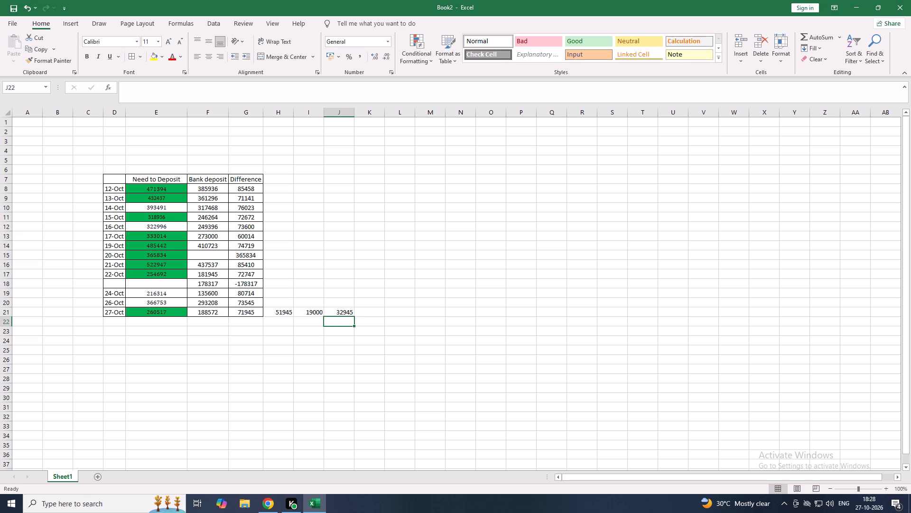